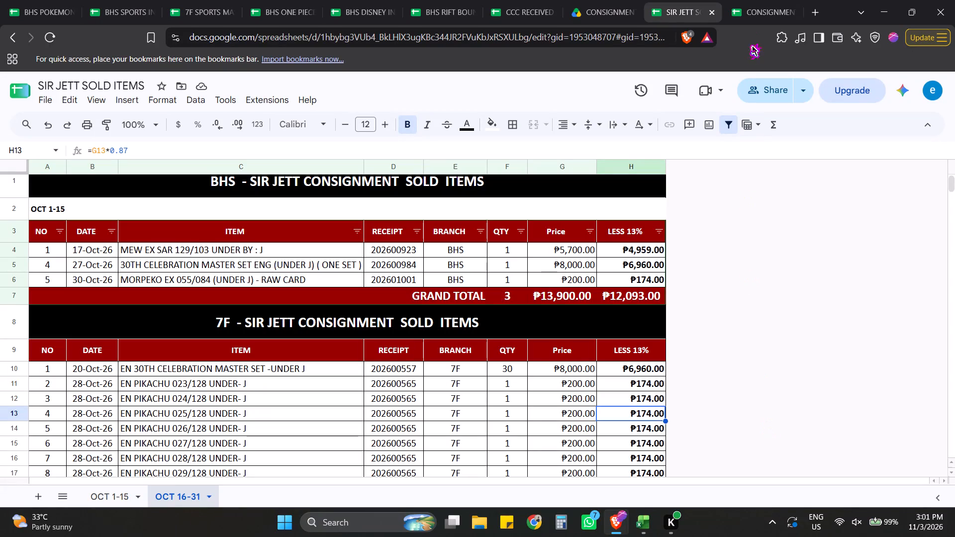
# Check Internet Download Manager's file list for the sold-items PDFs downloaded so far, against the open SIR JETT SOLD ITEMS spreadsheet.
pyautogui.click(774, 521)
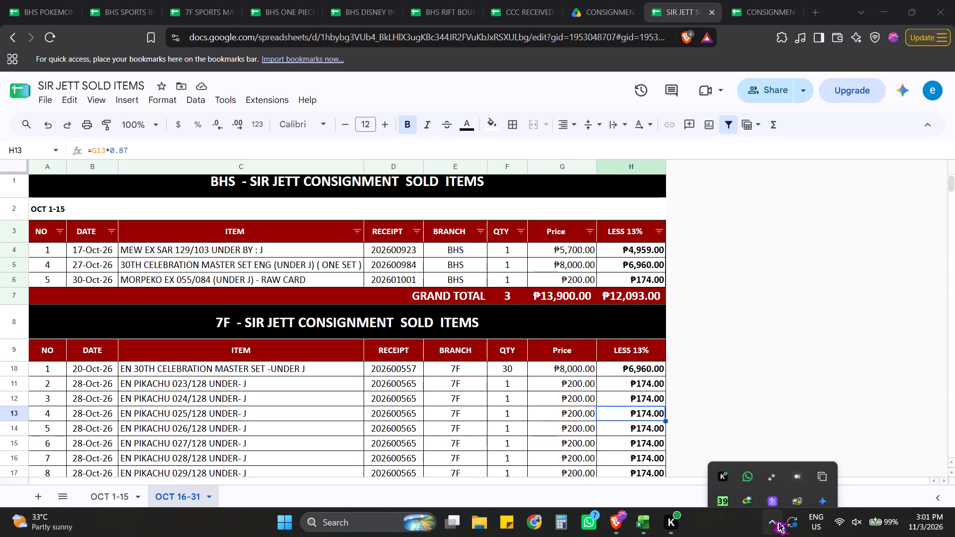
pyautogui.click(745, 460)
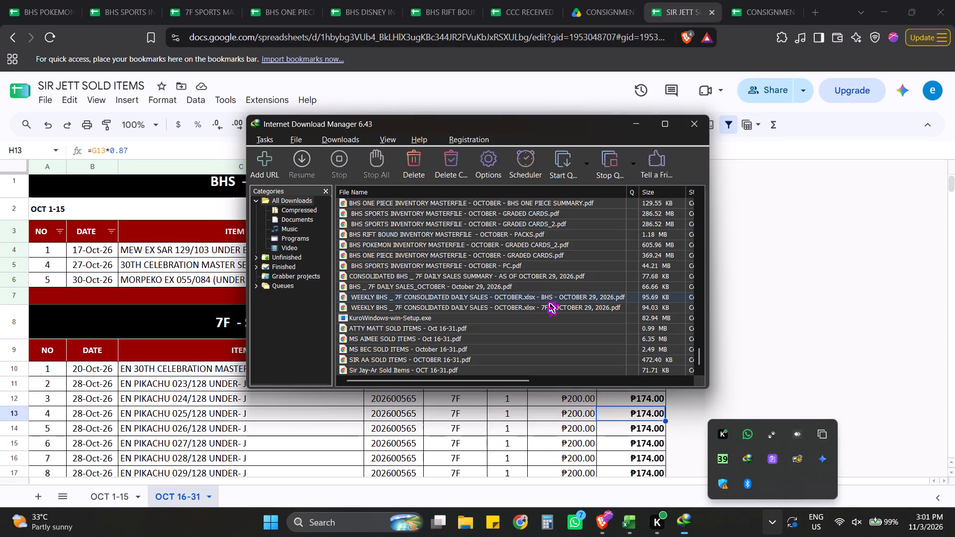
pyautogui.scroll(-1, 527, 340)
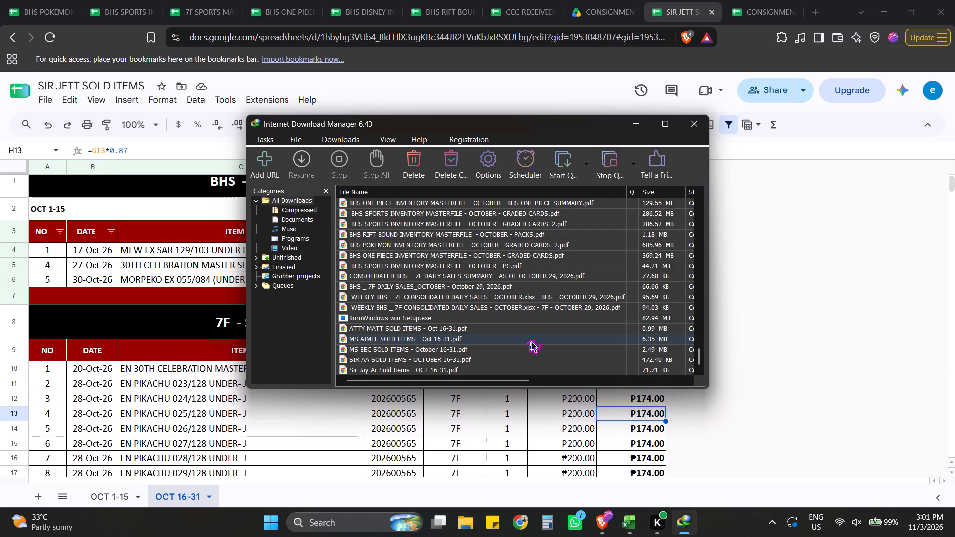
pyautogui.click(739, 409)
pyautogui.click(635, 0)
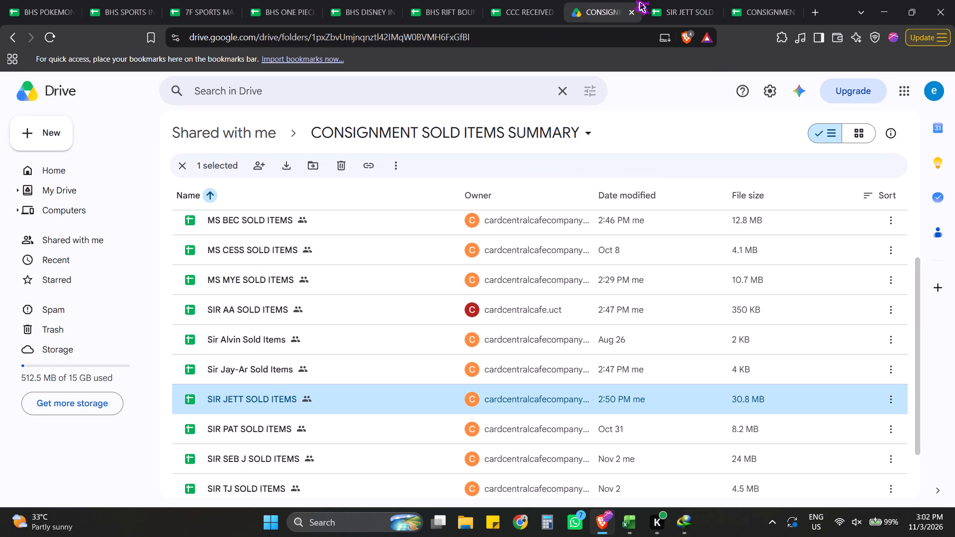
pyautogui.click(672, 0)
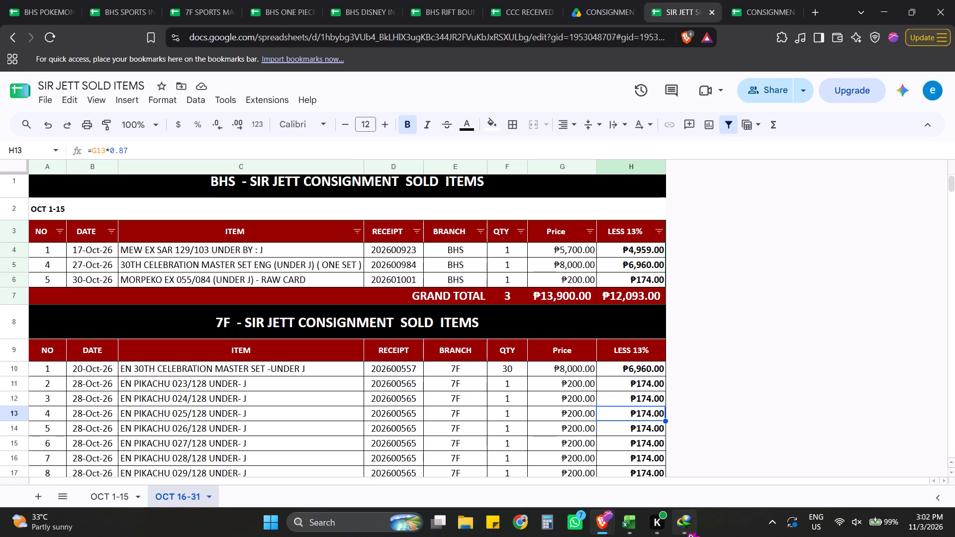
pyautogui.click(685, 533)
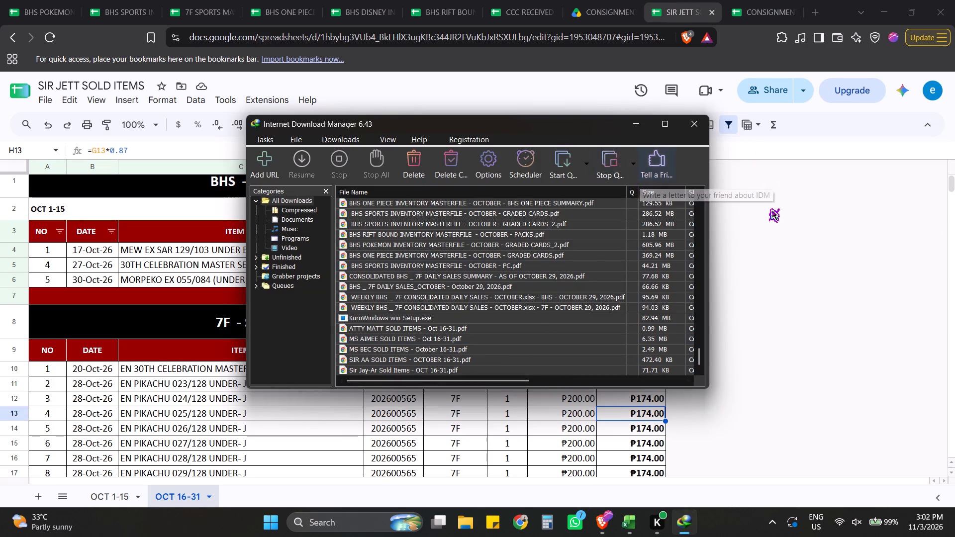
pyautogui.click(771, 267)
# Preview the pages of the OCT 16-31 sheet's PDF export, and leave the print settings without exporting.
pyautogui.scroll(-4, 399, 399)
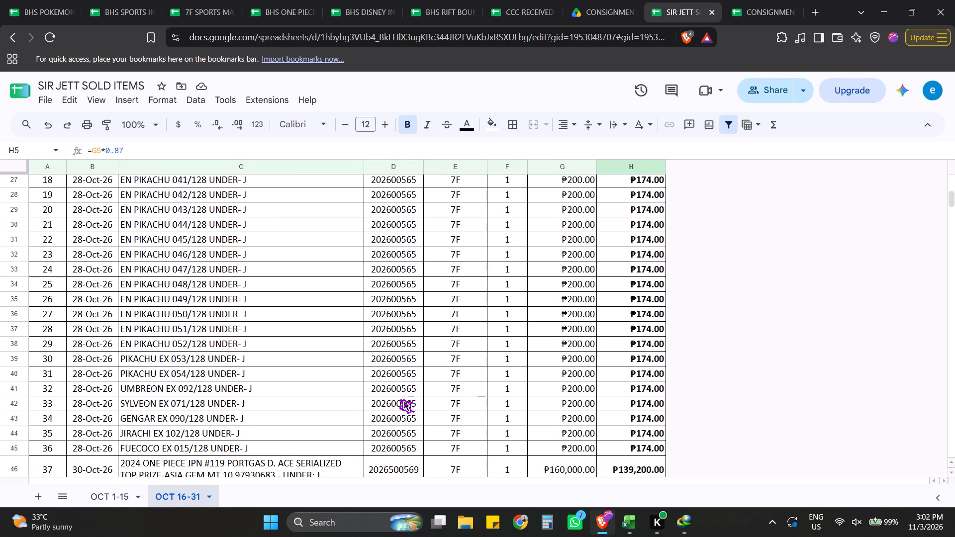
pyautogui.scroll(-2, 399, 399)
pyautogui.scroll(2, 399, 399)
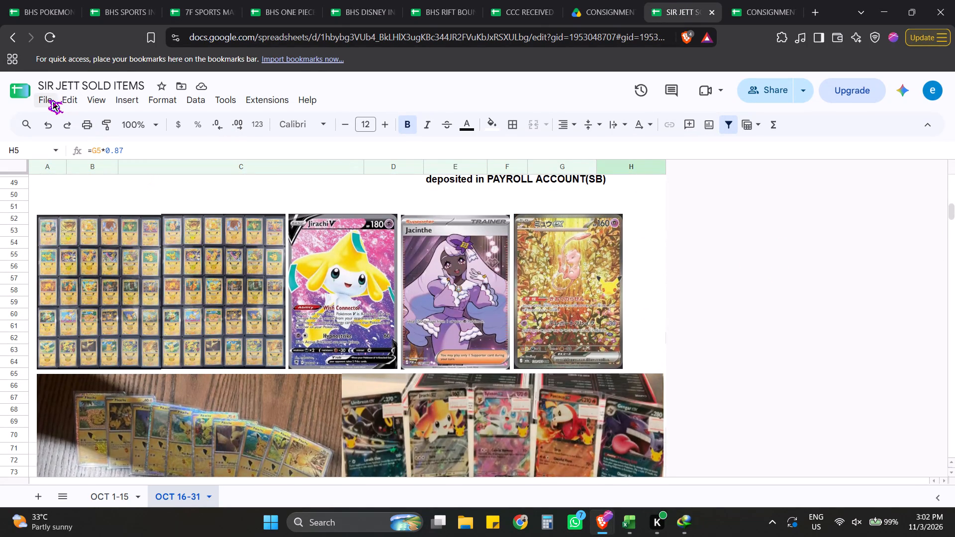
pyautogui.click(48, 99)
pyautogui.click(118, 254)
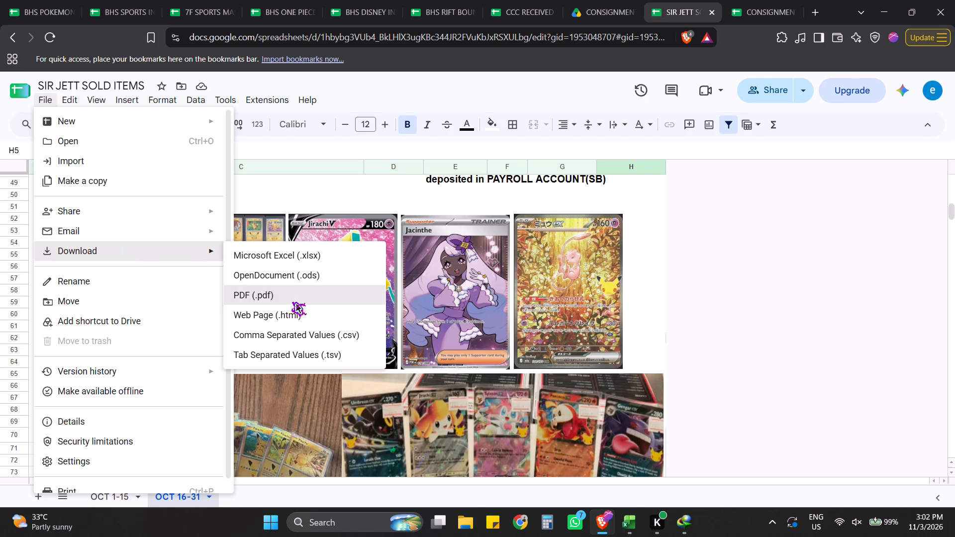
pyautogui.click(300, 299)
pyautogui.scroll(-2, 404, 314)
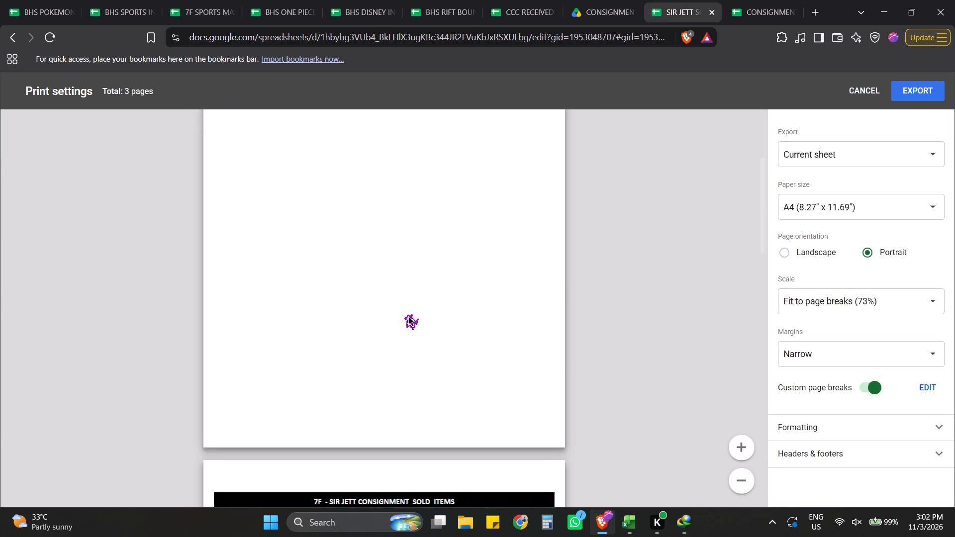
pyautogui.scroll(-2, 404, 314)
pyautogui.click(362, 271)
pyautogui.click(347, 249)
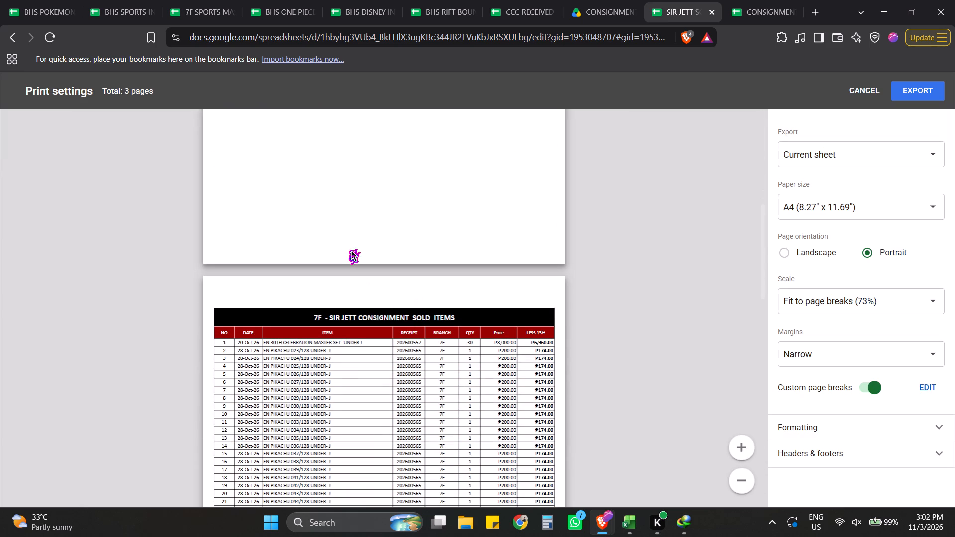
pyautogui.click(856, 98)
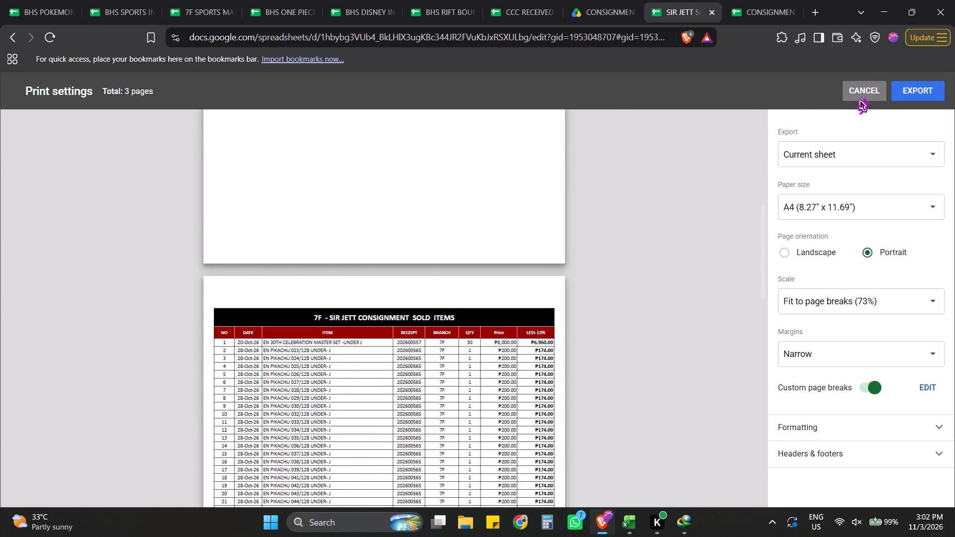
# Undo the removal of the two blank rows between the BHS and 7F consignment tables.
pyautogui.scroll(7, 423, 316)
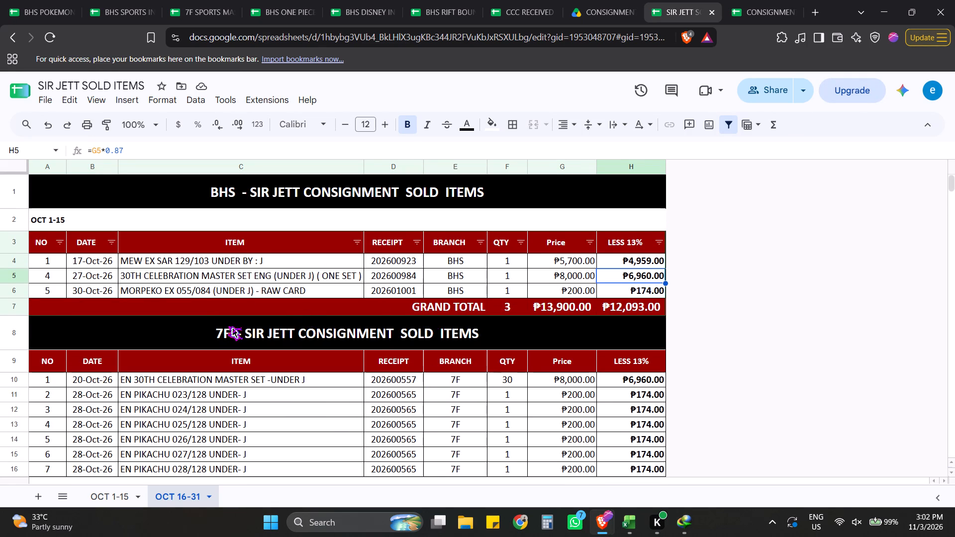
pyautogui.hotkey('ctrl', 'z')
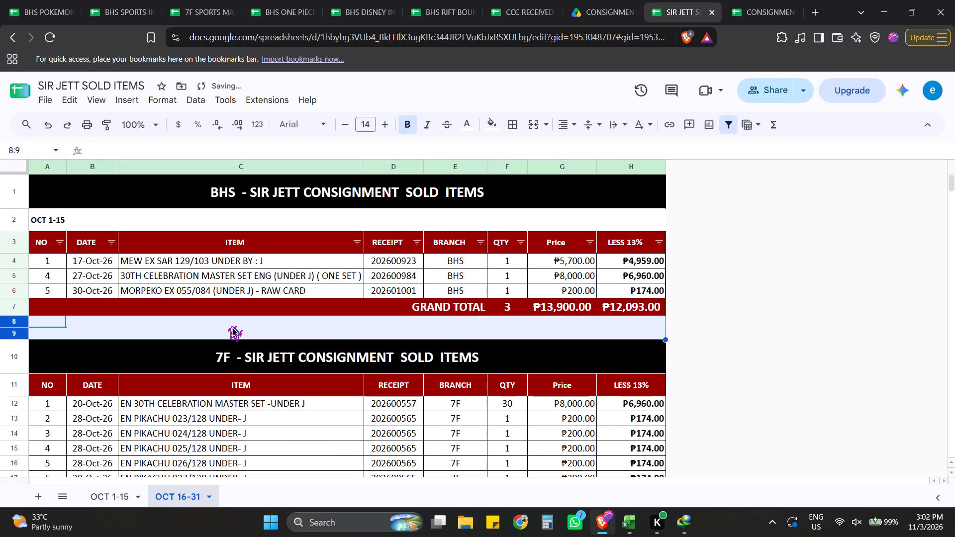
pyautogui.click(228, 326)
# Examine the BHS and 7F sold items against the card pictures placed below the tables.
pyautogui.scroll(-7, 215, 365)
pyautogui.scroll(1, 215, 365)
pyautogui.scroll(-2, 215, 365)
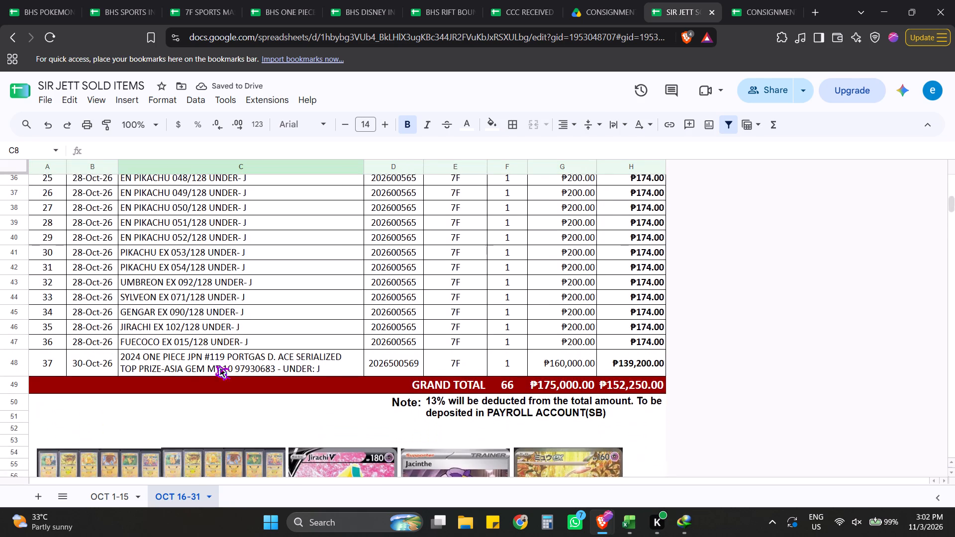
pyautogui.scroll(-3, 215, 365)
pyautogui.scroll(6, 288, 316)
pyautogui.scroll(-1, 288, 316)
pyautogui.scroll(1, 288, 316)
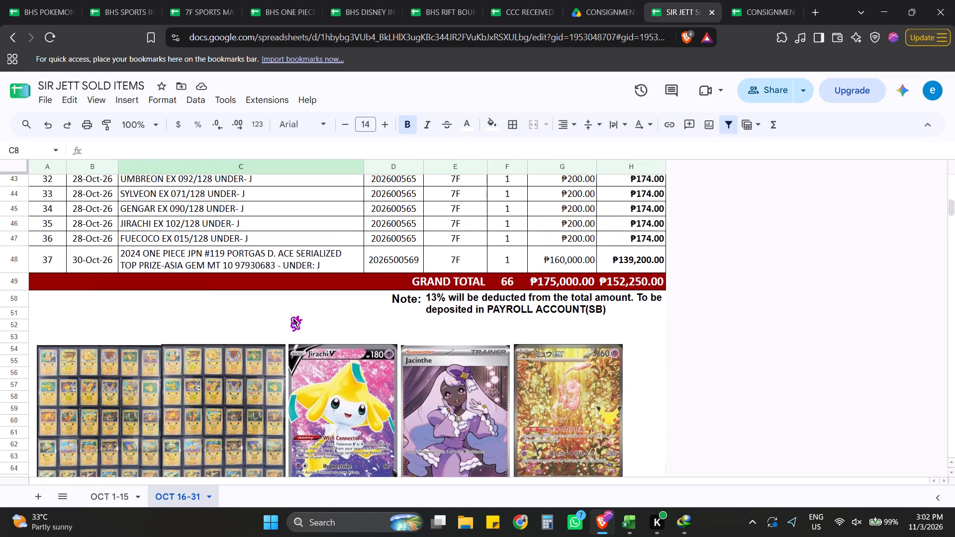
pyautogui.hscroll(2, 288, 316)
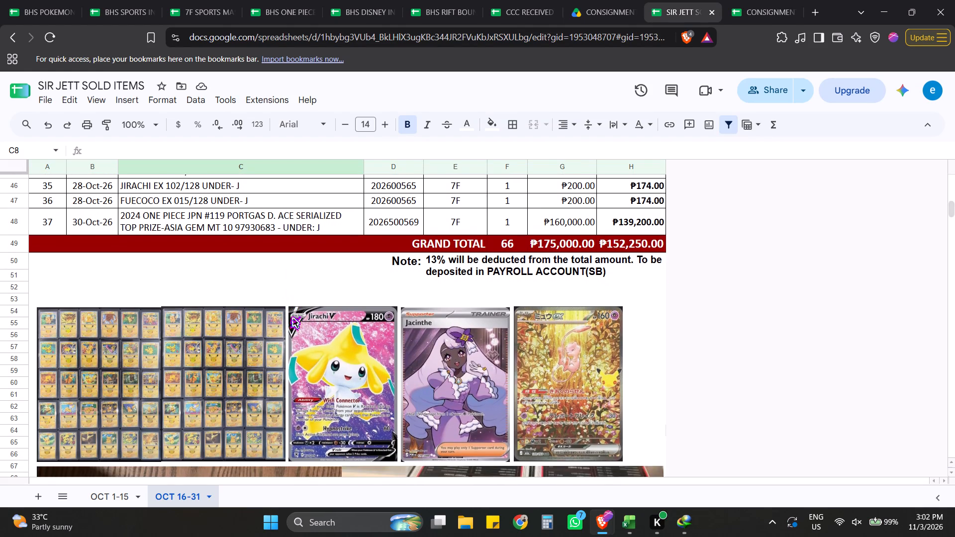
pyautogui.hscroll(2, 288, 316)
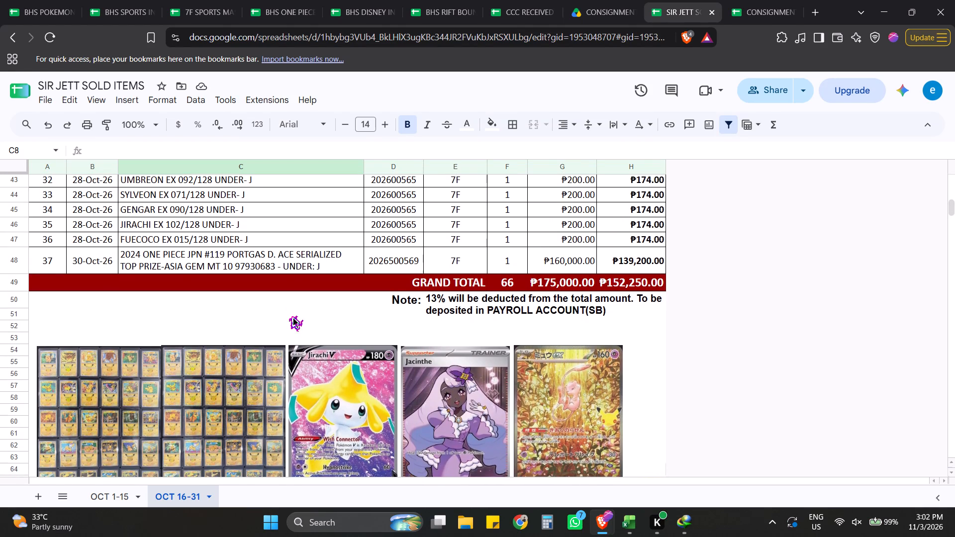
pyautogui.hscroll(3, 288, 316)
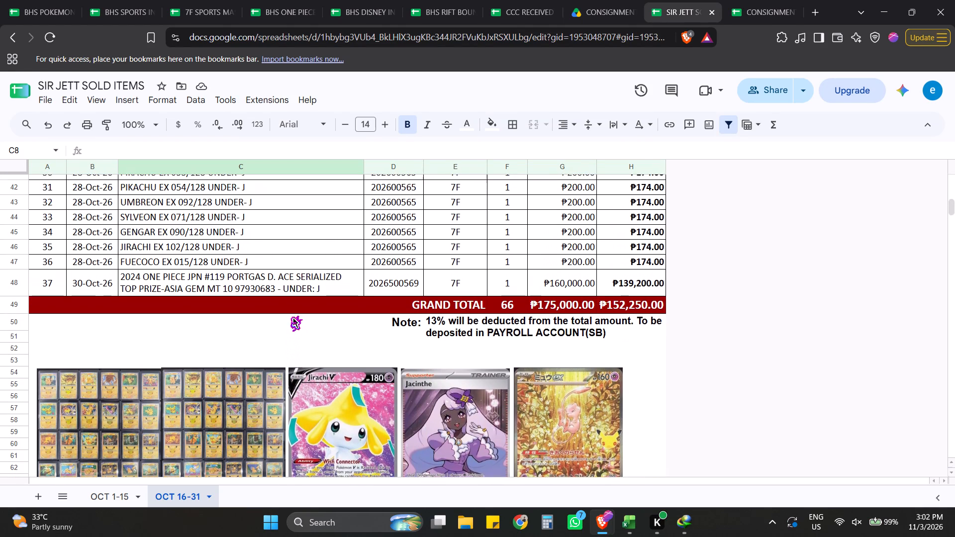
pyautogui.hscroll(1, 288, 316)
pyautogui.scroll(1, 288, 316)
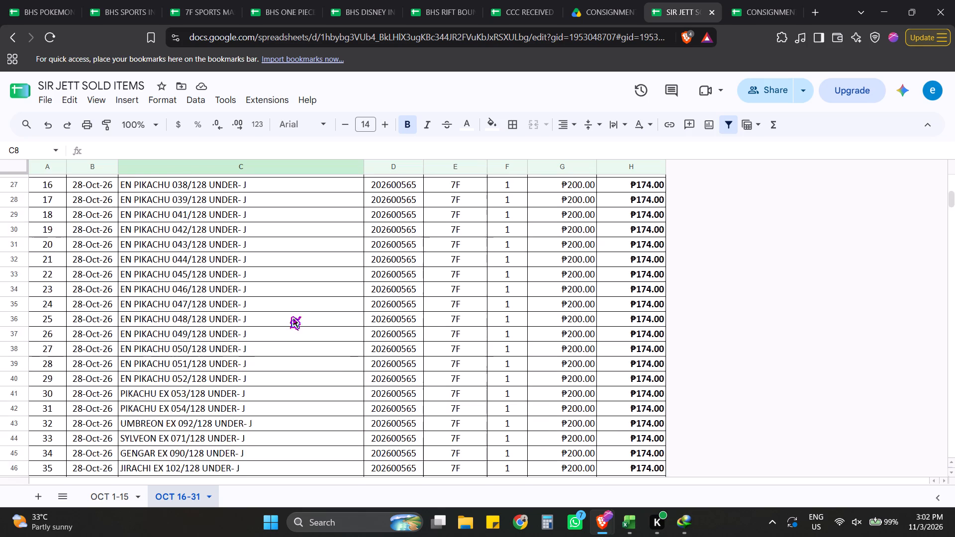
pyautogui.scroll(1, 288, 316)
pyautogui.click(261, 276)
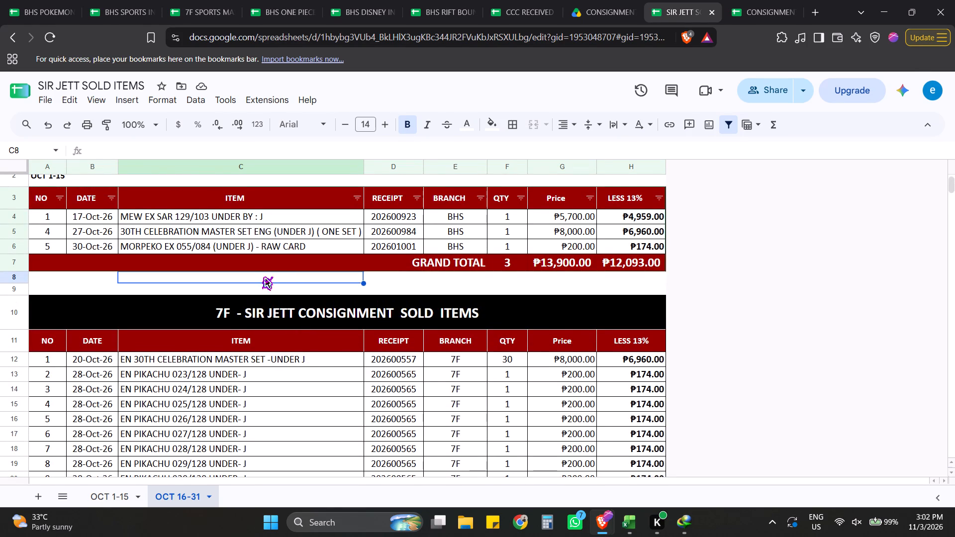
pyautogui.scroll(-6, 283, 338)
pyautogui.scroll(1, 283, 338)
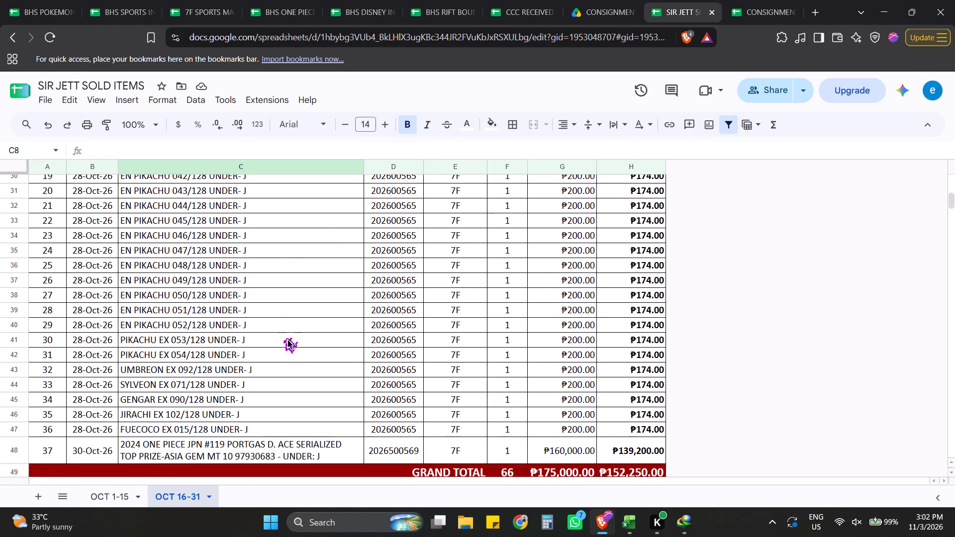
pyautogui.scroll(4, 283, 338)
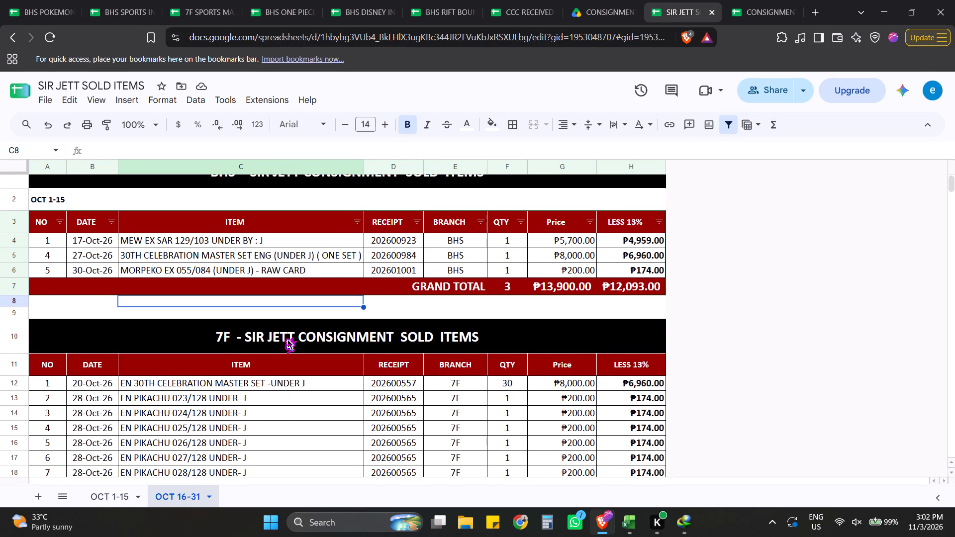
pyautogui.scroll(-5, 283, 338)
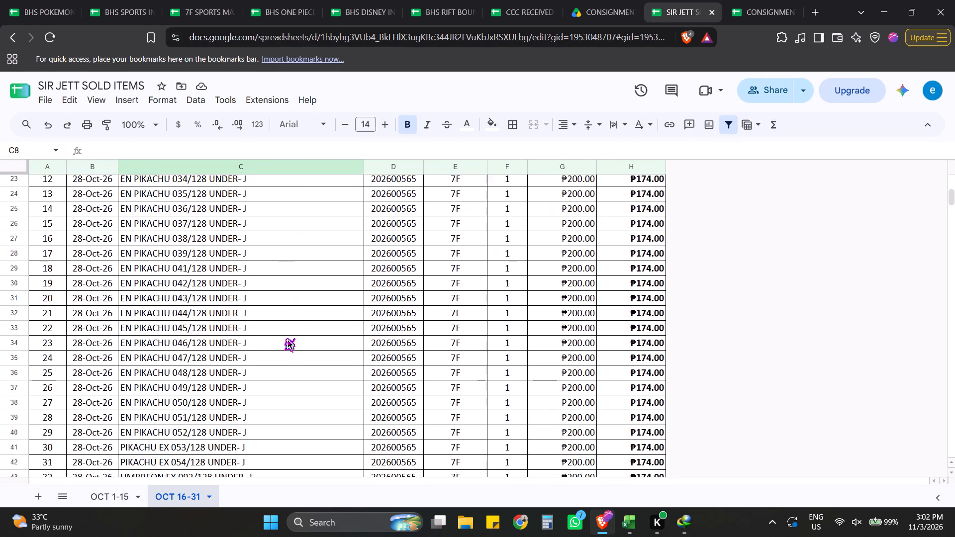
pyautogui.scroll(-2, 283, 338)
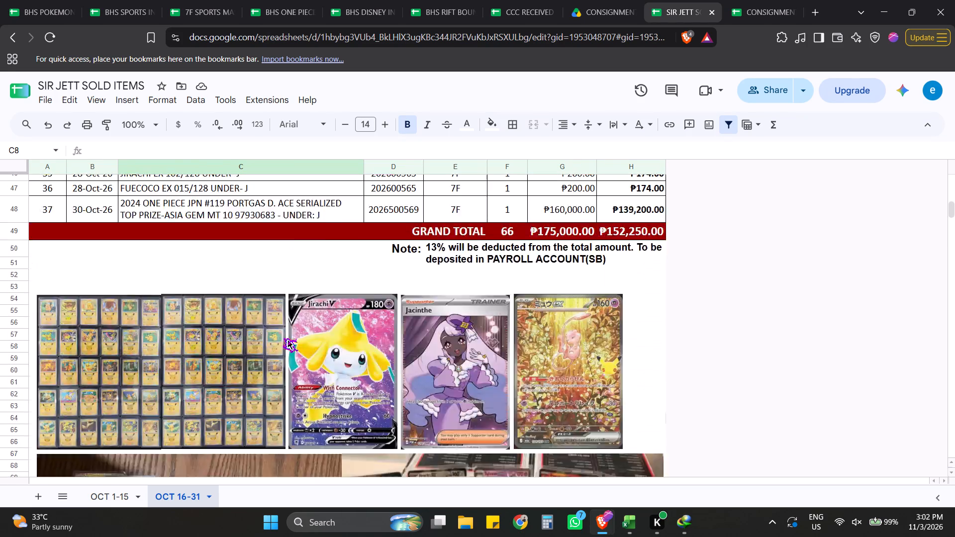
pyautogui.scroll(-2, 283, 338)
pyautogui.scroll(1, 283, 338)
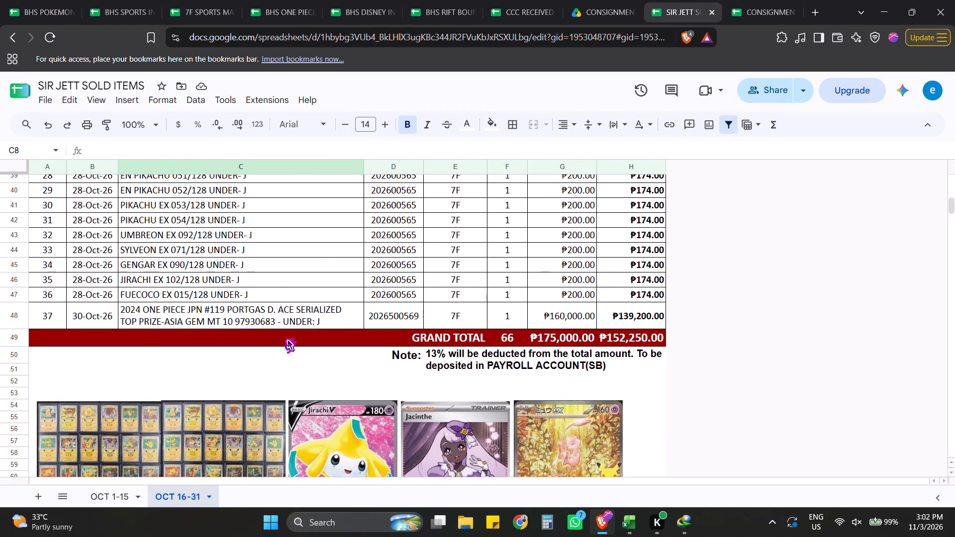
pyautogui.scroll(4, 283, 338)
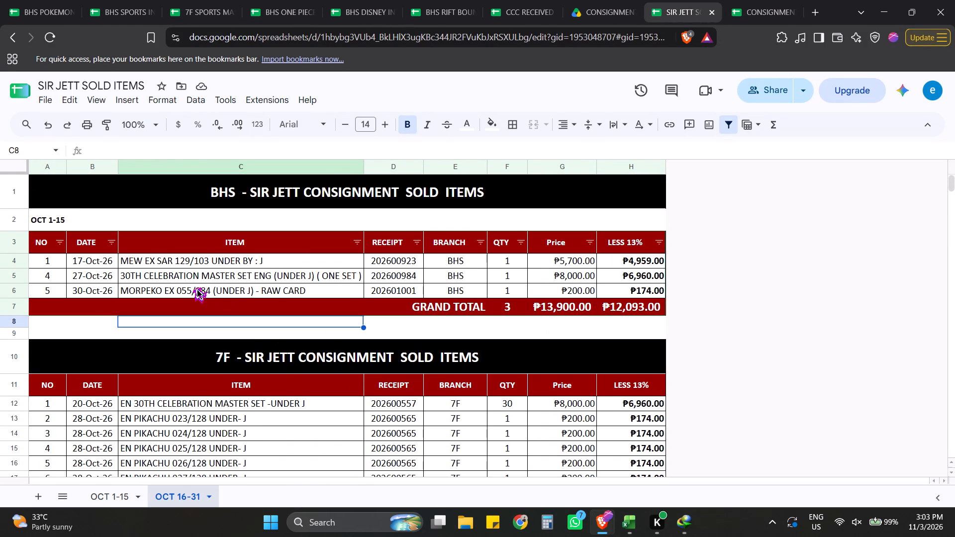
# Copy the card name MORPEKO EX 055/084 from the BHS table and search Google Images for it in a new tab.
pyautogui.click(192, 287)
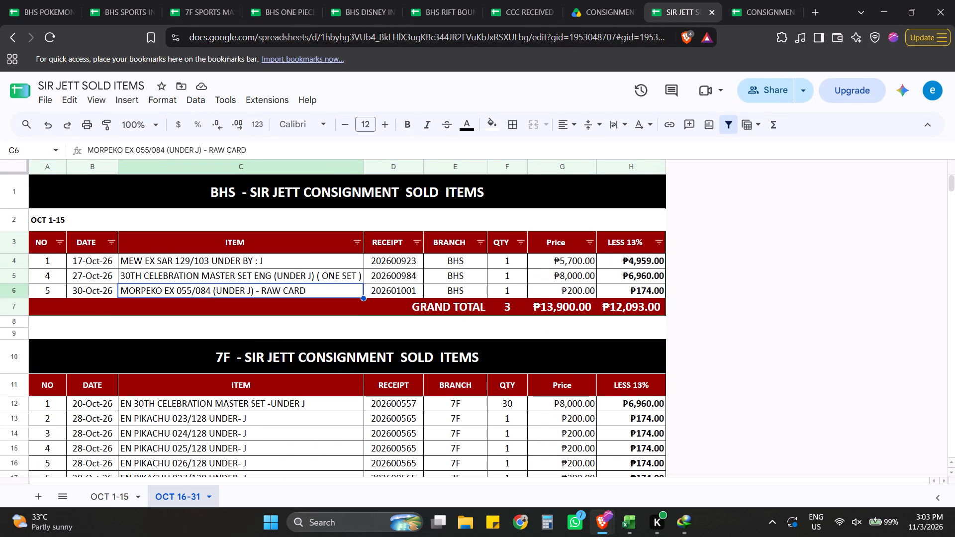
pyautogui.moveTo(164, 147); pyautogui.dragTo(81, 144)
pyautogui.hotkey('ctrl', 'c')
pyautogui.click(817, 10)
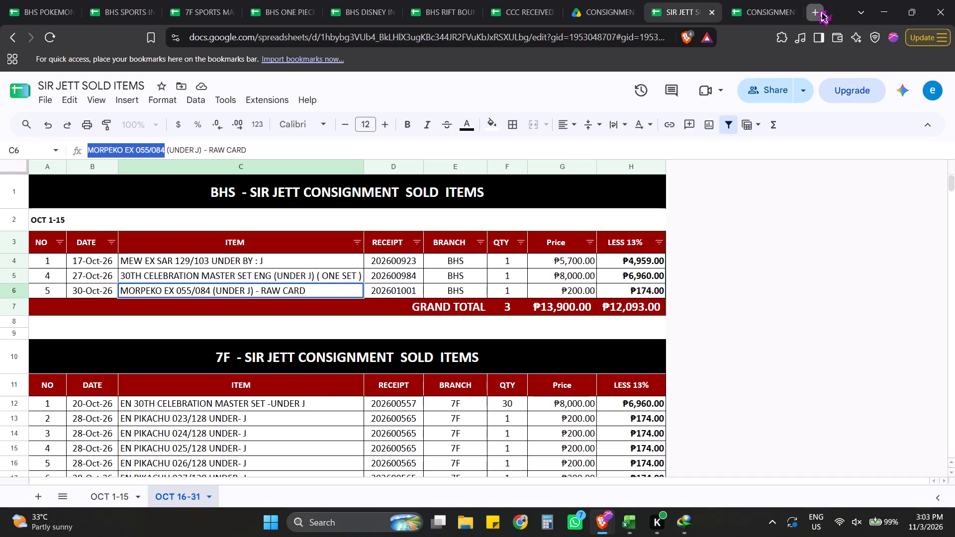
pyautogui.write('GOO')
pyautogui.press('Return')
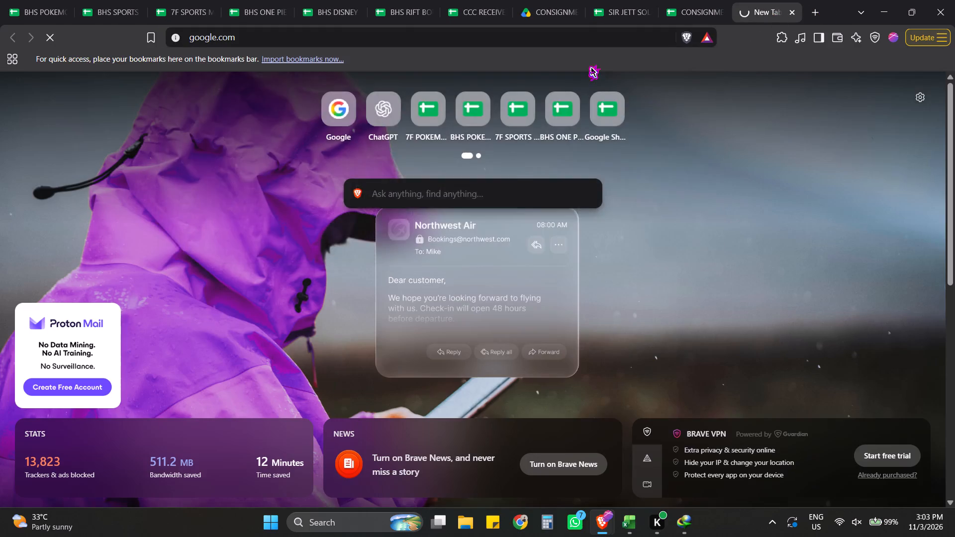
pyautogui.click(428, 230)
pyautogui.hotkey('ctrl', 'v')
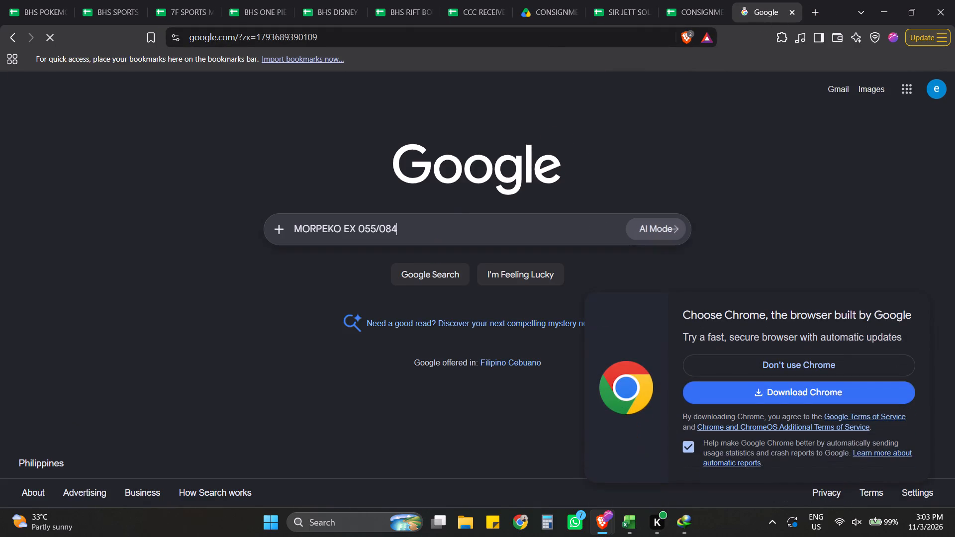
pyautogui.press('Return')
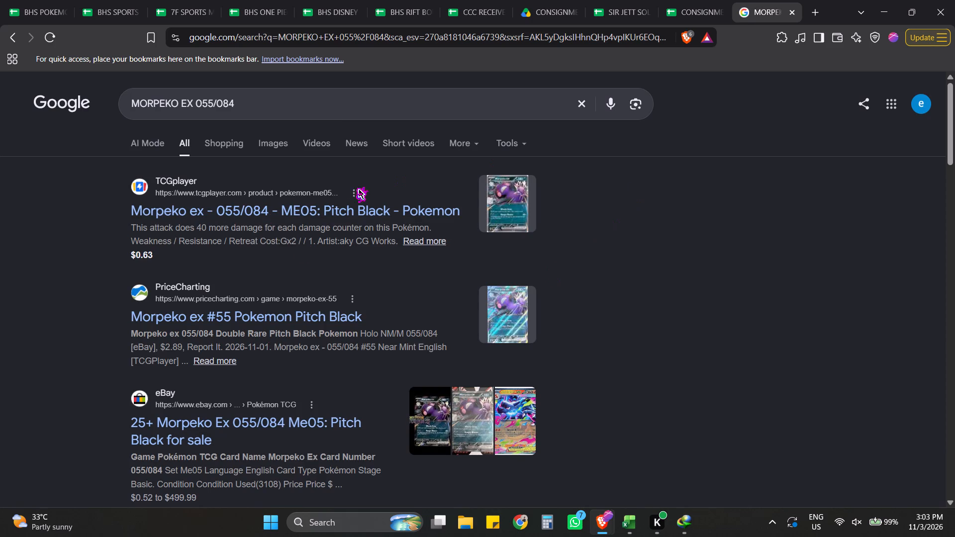
pyautogui.click(275, 141)
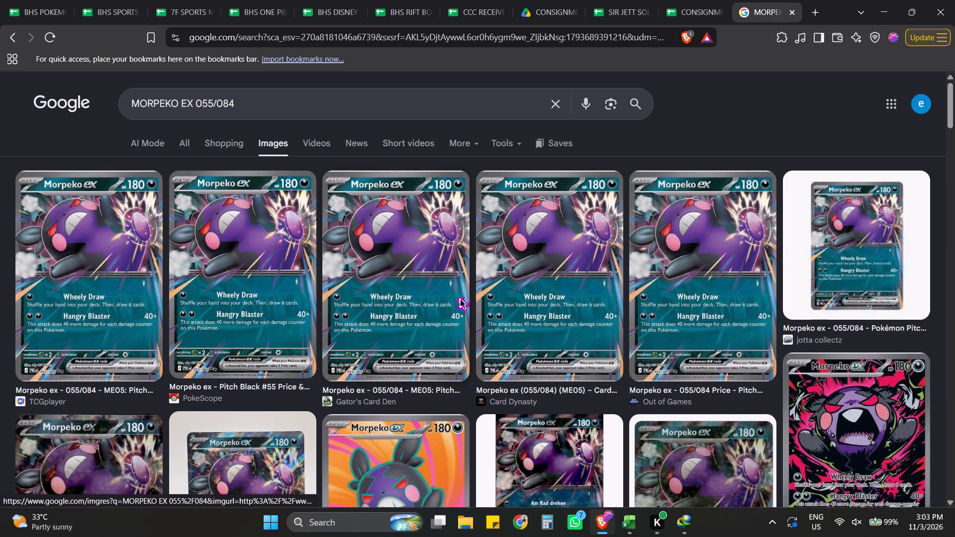
# Take a rectangular screen snip of the first Morpeko ex card image from TCGplayer in the results.
pyautogui.press('shift+super+s')
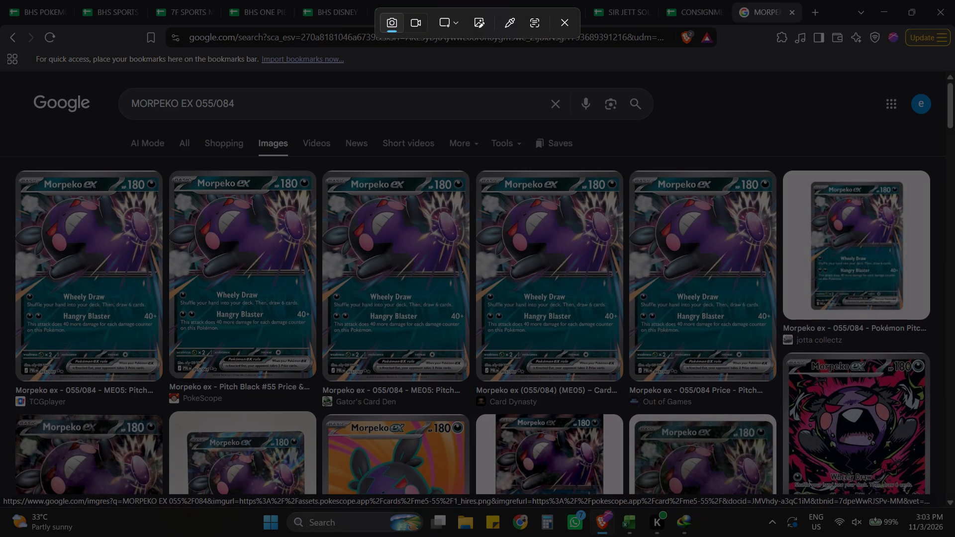
pyautogui.moveTo(16, 171); pyautogui.dragTo(163, 380)
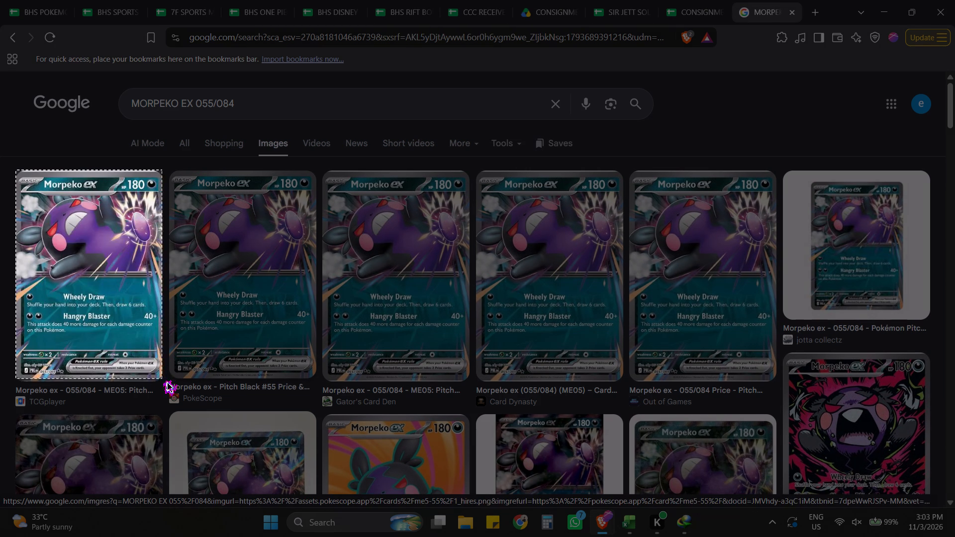
# Fine-tune the snip's lower corner to the edges of the first Morpeko ex card and capture it.
pyautogui.moveTo(163, 380); pyautogui.dragTo(163, 383)
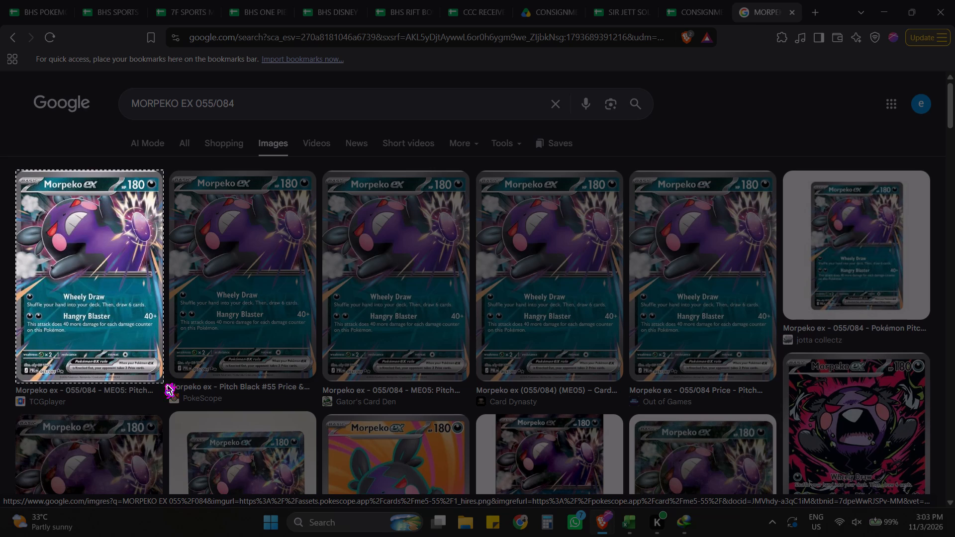
pyautogui.moveTo(163, 383); pyautogui.dragTo(164, 381)
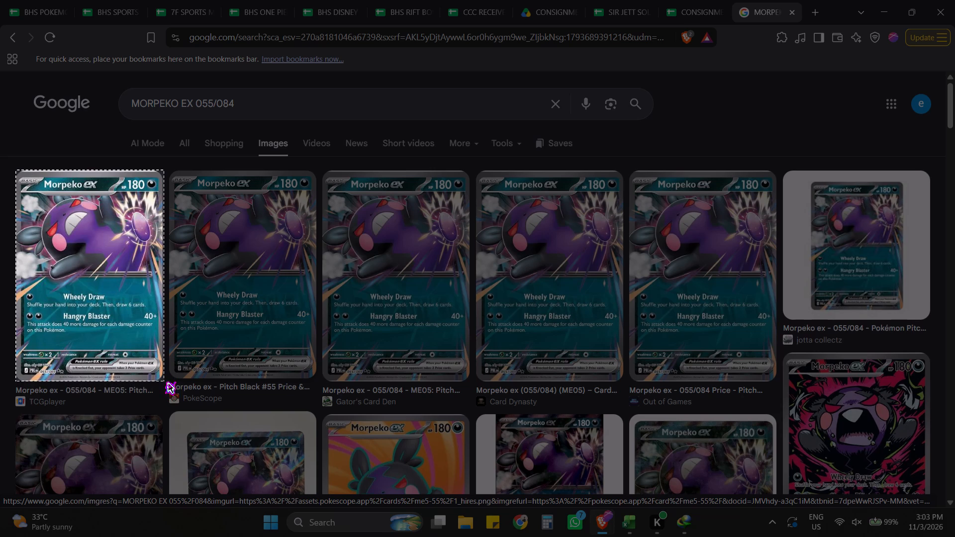
pyautogui.moveTo(164, 381); pyautogui.dragTo(163, 381)
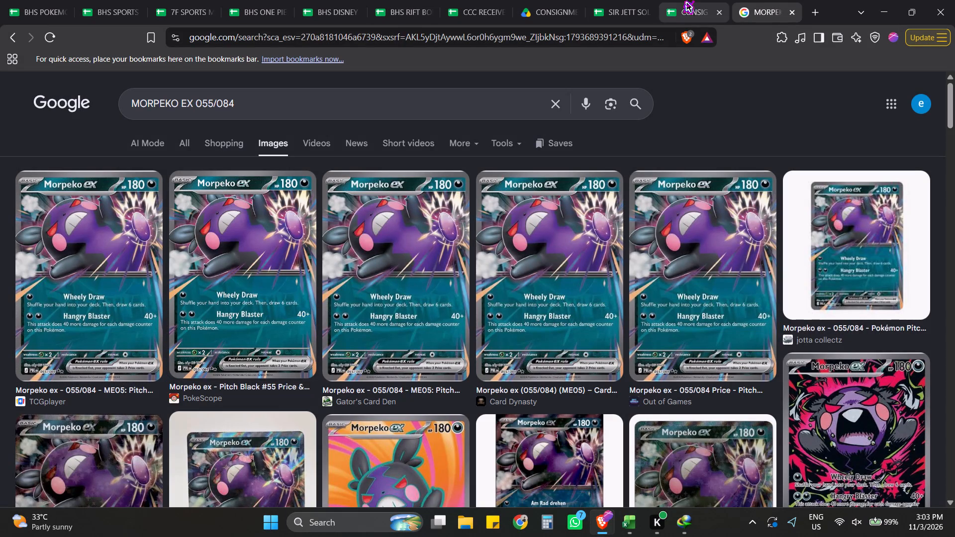
# Return to SIR JETT SOLD ITEMS and paste the captured Morpeko ex image at cell F83 of the OCT 16-31 sheet.
pyautogui.click(697, 0)
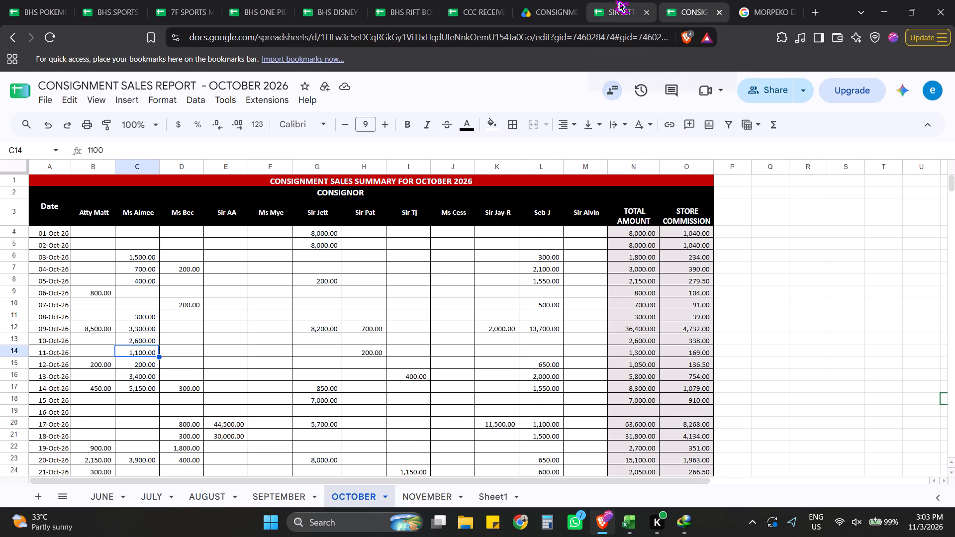
pyautogui.click(615, 0)
pyautogui.click(554, 0)
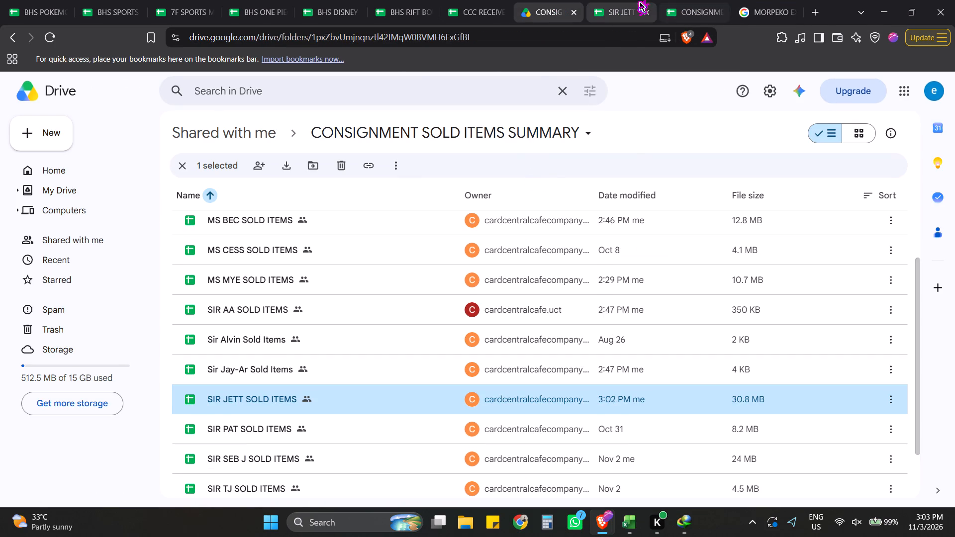
pyautogui.click(635, 0)
pyautogui.click(684, 0)
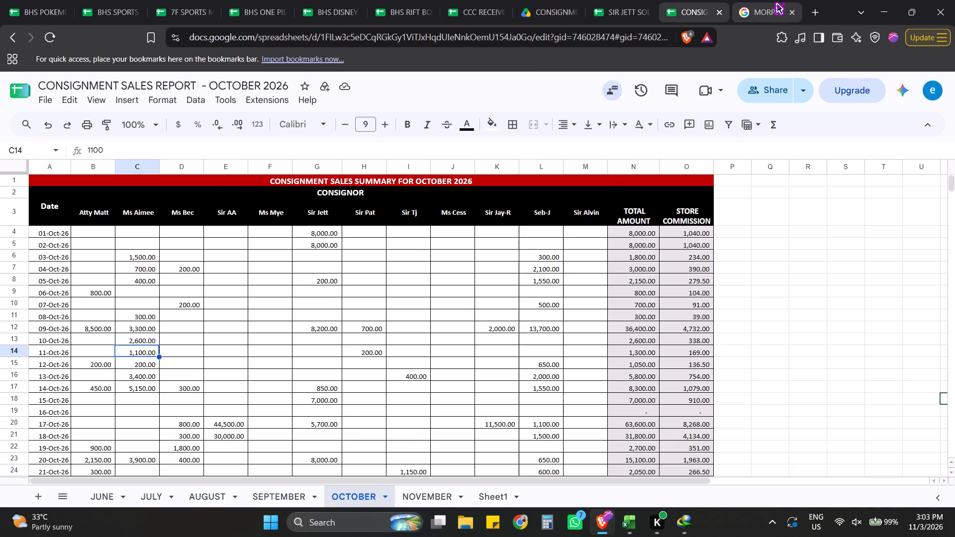
pyautogui.click(772, 1)
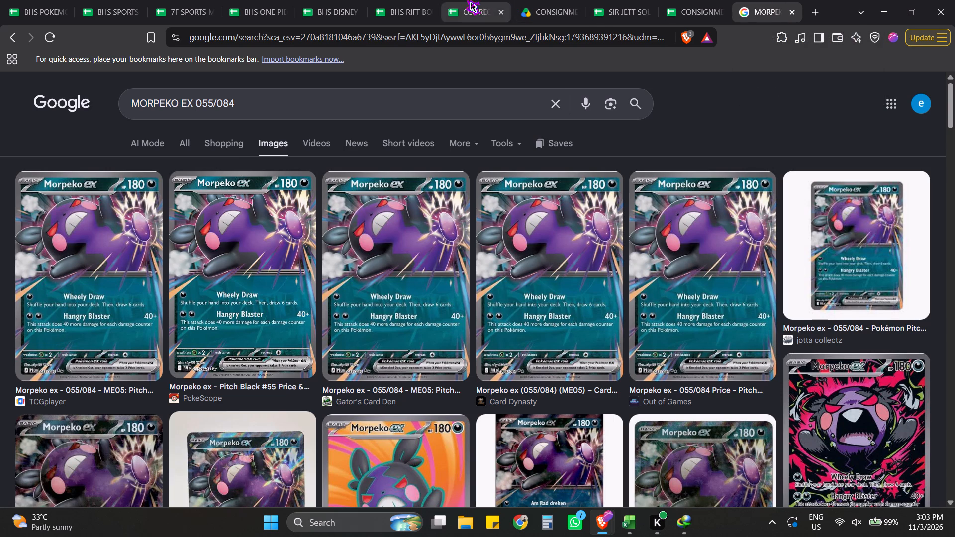
pyautogui.click(625, 6)
pyautogui.scroll(-2, 447, 437)
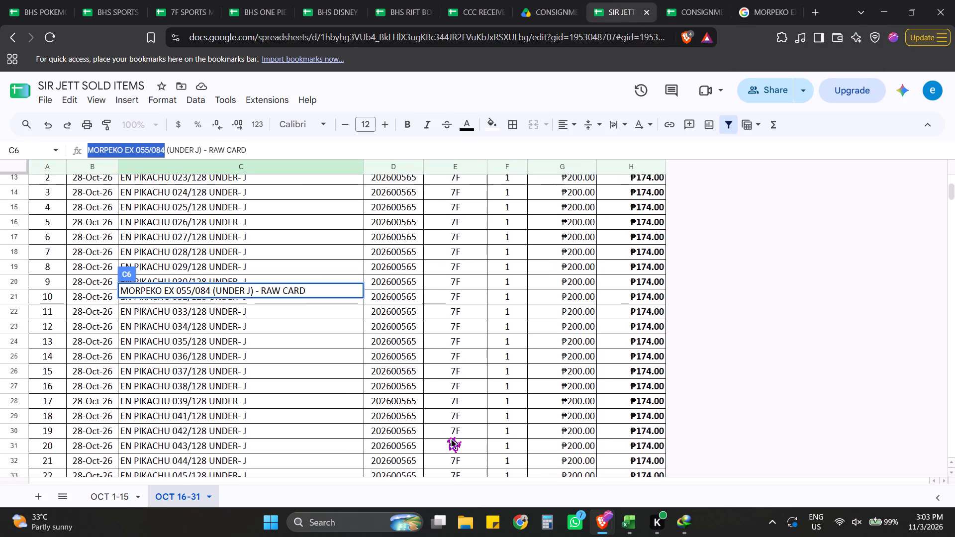
pyautogui.scroll(-5, 447, 437)
pyautogui.click(507, 435)
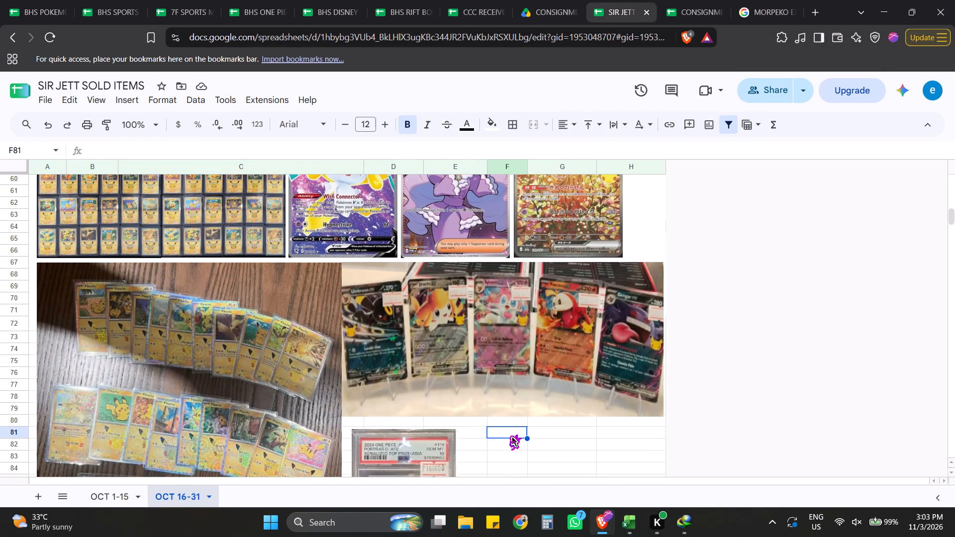
pyautogui.scroll(-1, 507, 435)
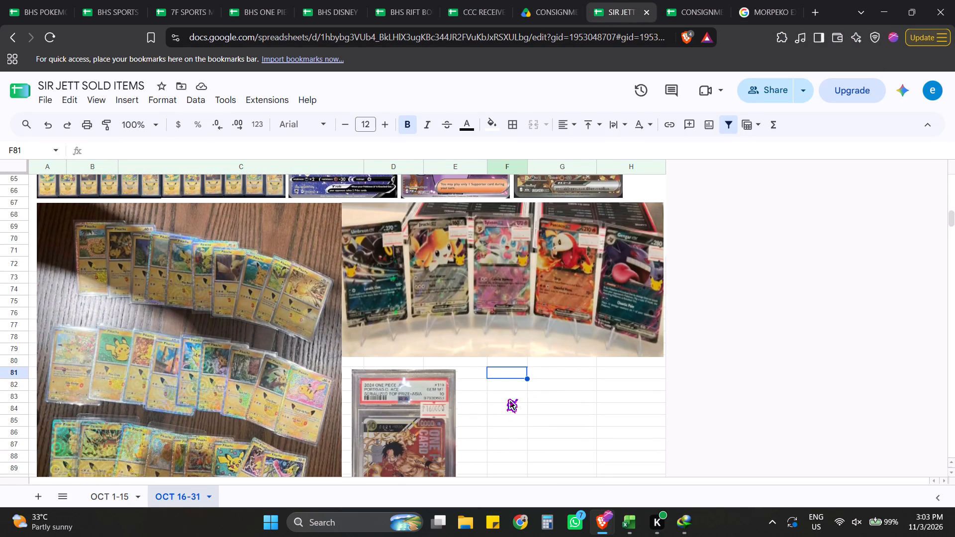
pyautogui.click(505, 398)
pyautogui.hotkey('ctrl', 'v')
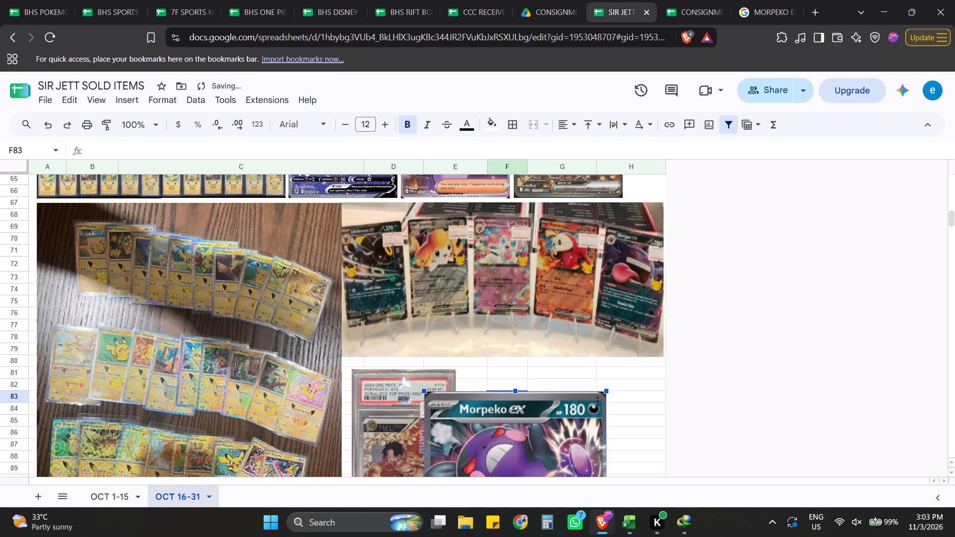
# Place the Morpeko ex picture directly beside the Portgas D. Ace slab picture and shrink it to the slab's height.
pyautogui.moveTo(532, 402); pyautogui.dragTo(577, 384)
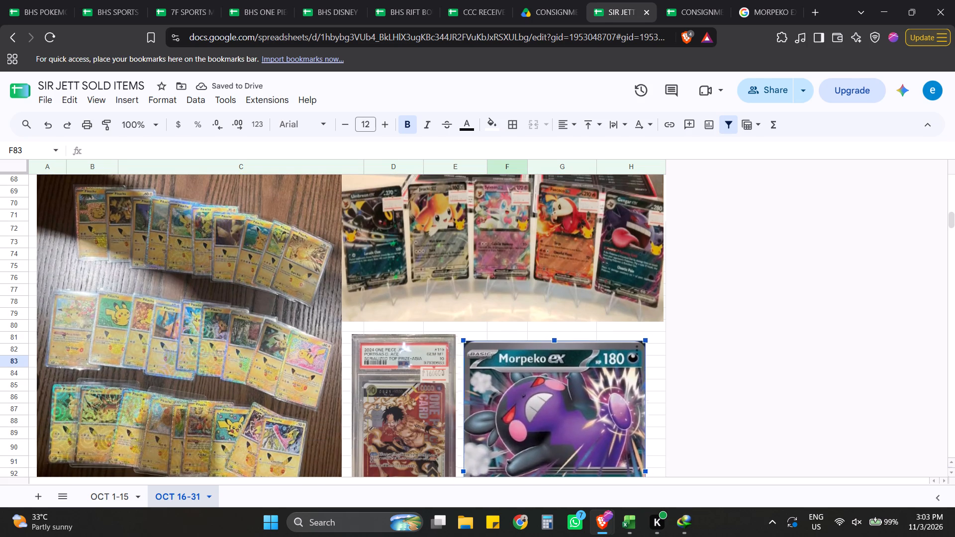
pyautogui.moveTo(577, 384); pyautogui.dragTo(572, 376)
pyautogui.scroll(-2, 572, 376)
pyautogui.moveTo(640, 458); pyautogui.dragTo(581, 346)
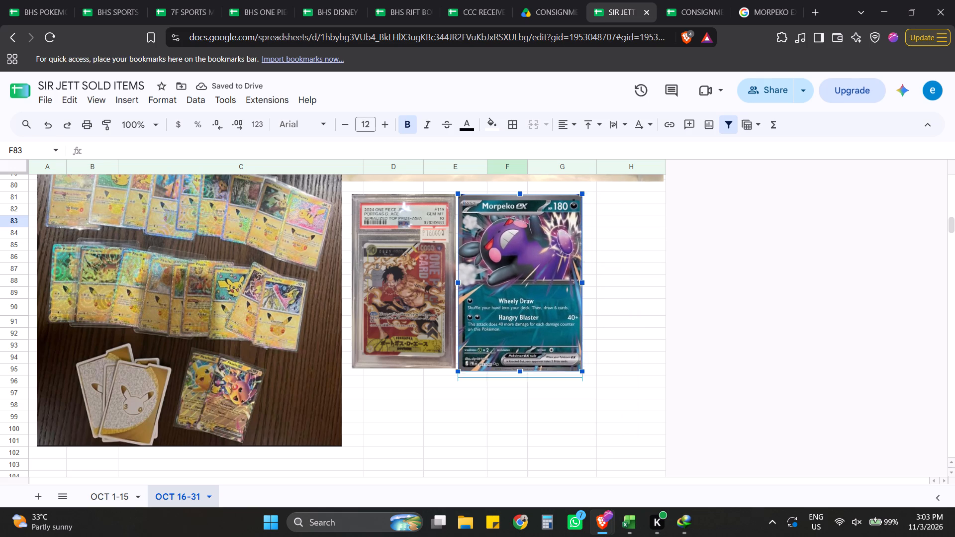
pyautogui.moveTo(581, 346); pyautogui.dragTo(578, 341)
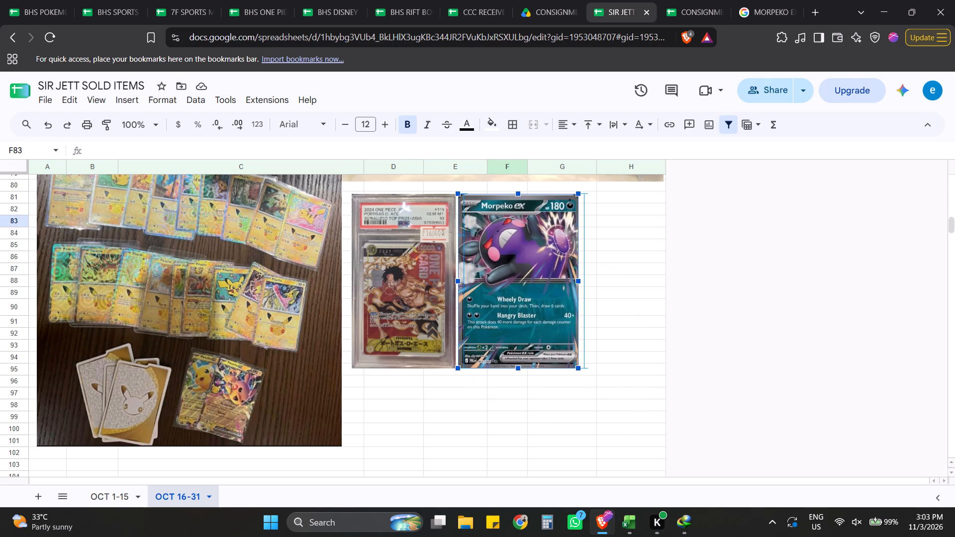
pyautogui.moveTo(578, 341); pyautogui.dragTo(579, 337)
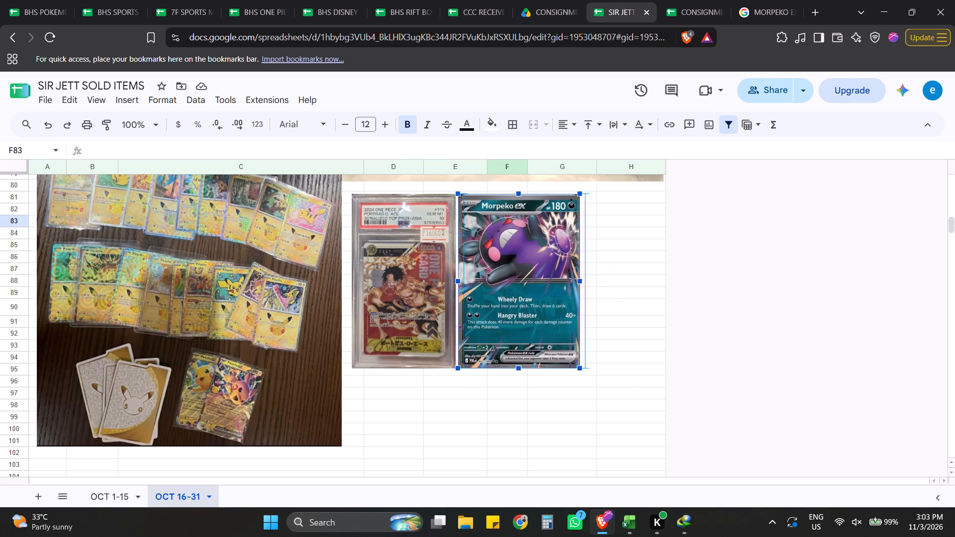
pyautogui.moveTo(579, 337); pyautogui.dragTo(580, 337)
pyautogui.click(618, 321)
# Examine the BHS and 7F sold items against the card pictures below the tables, including the Morpeko ex entry.
pyautogui.scroll(5, 618, 321)
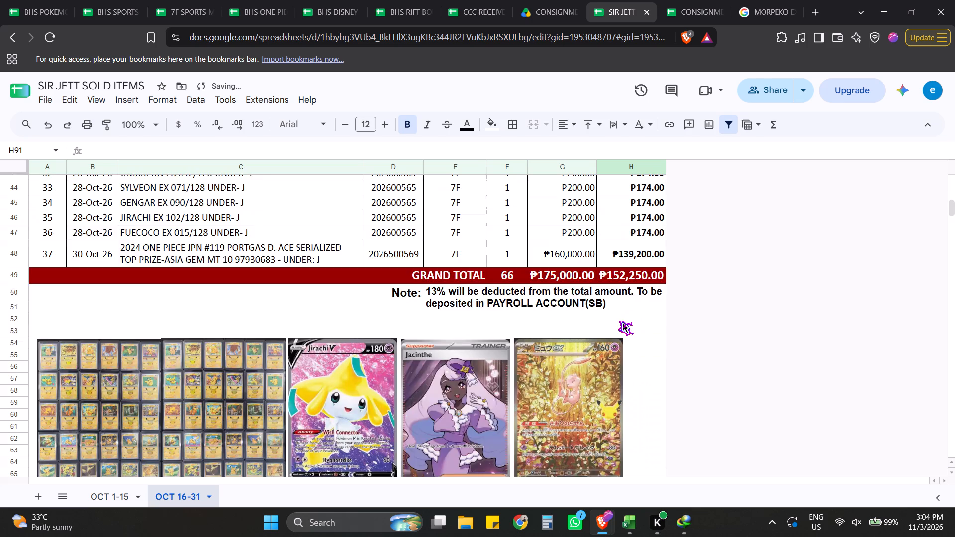
pyautogui.scroll(1, 618, 321)
pyautogui.scroll(5, 424, 313)
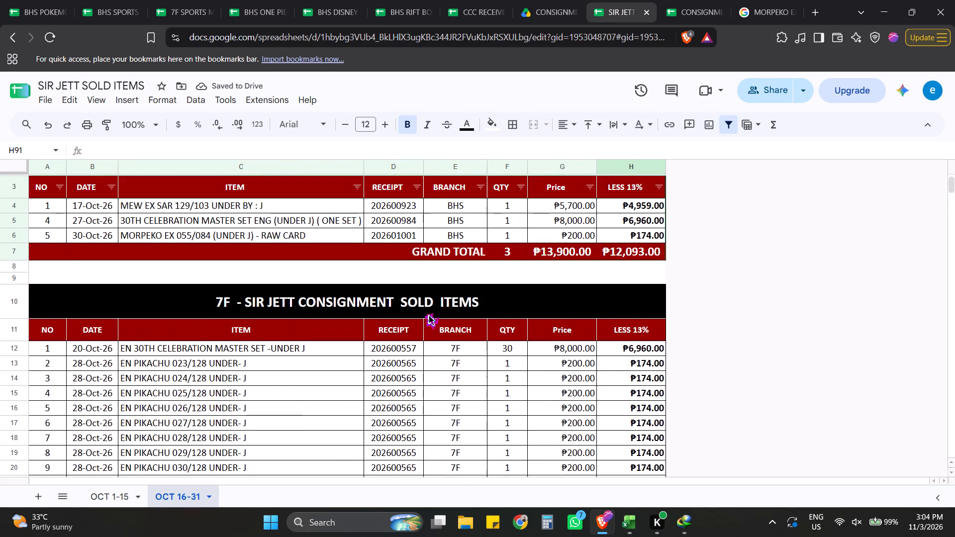
pyautogui.click(245, 285)
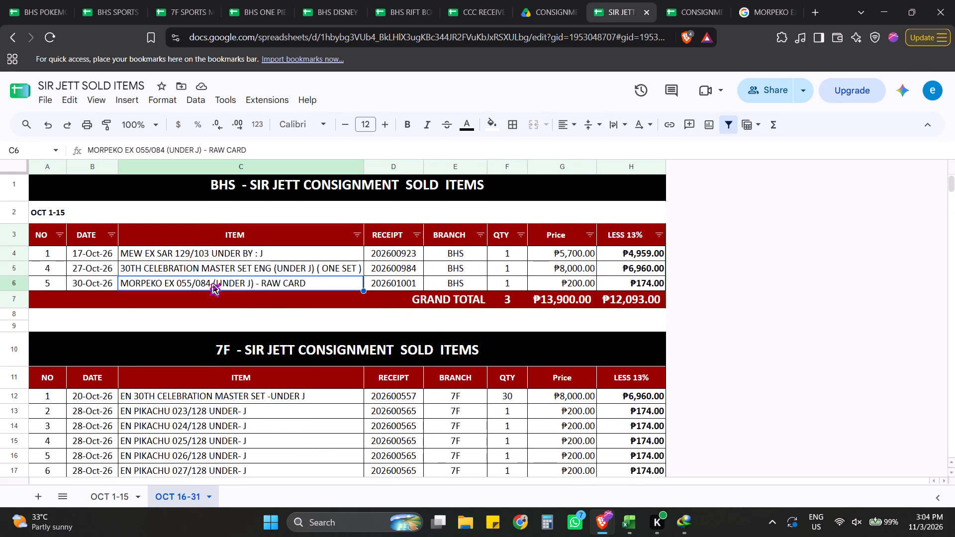
pyautogui.scroll(-4, 301, 351)
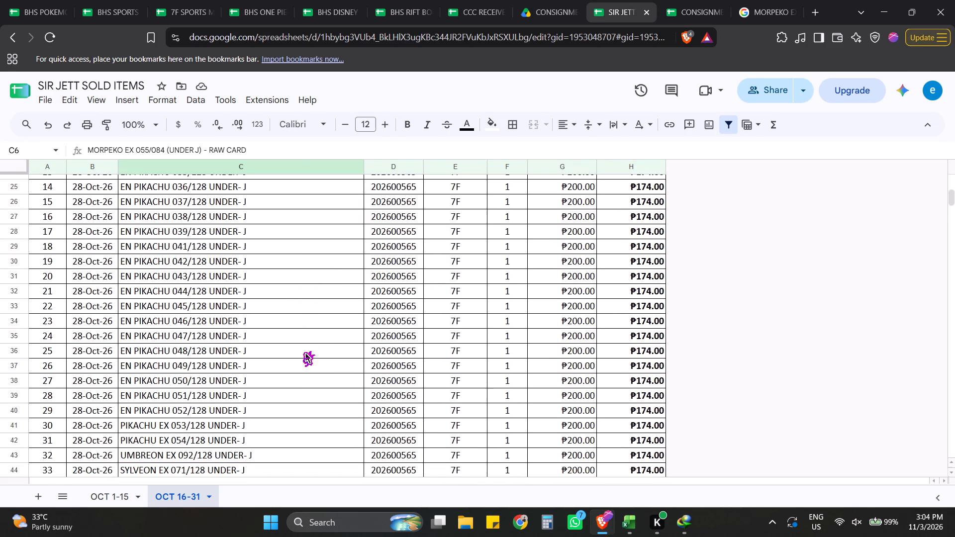
pyautogui.scroll(-3, 301, 351)
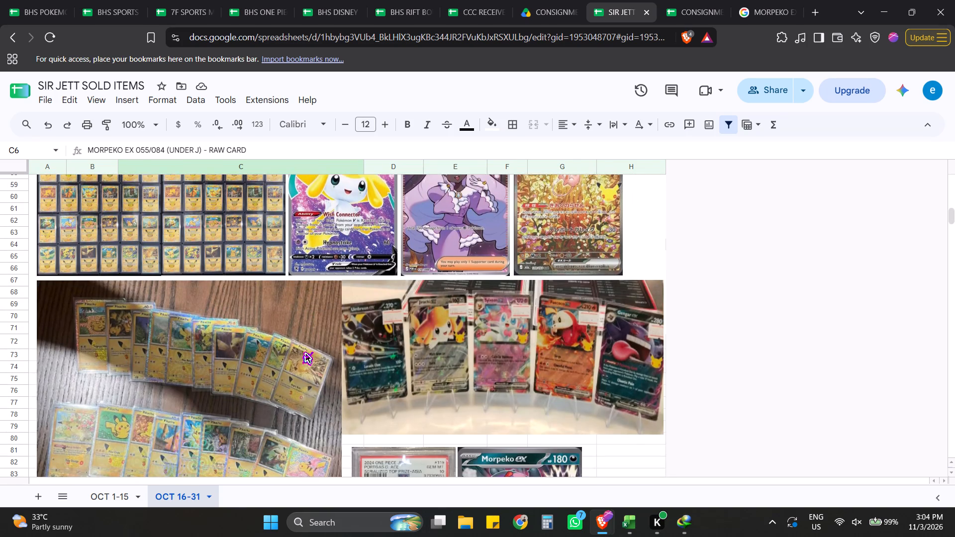
pyautogui.scroll(-1, 301, 351)
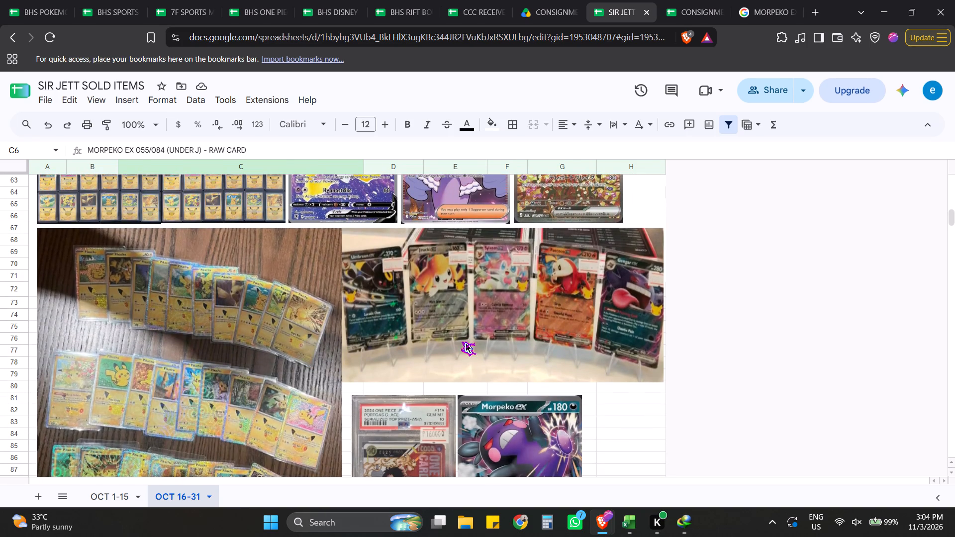
pyautogui.click(603, 436)
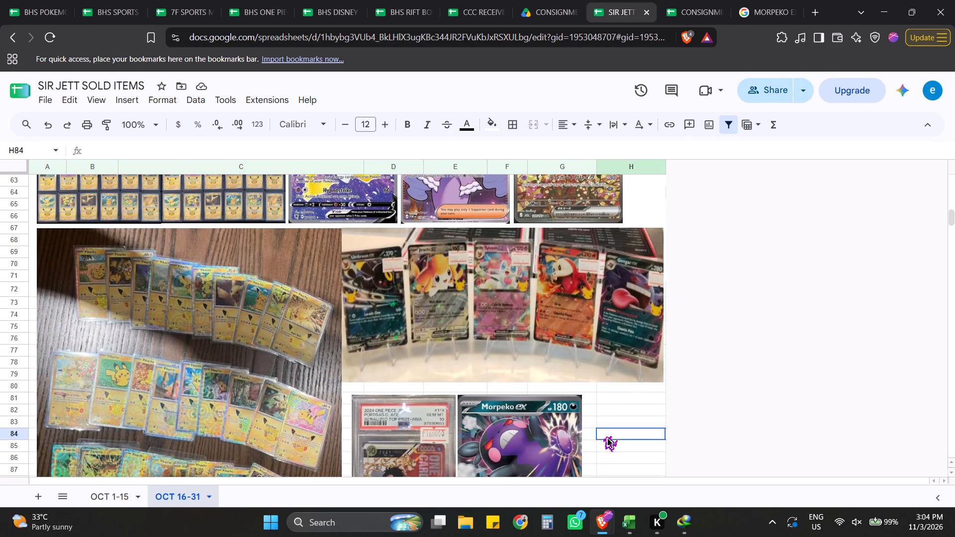
pyautogui.scroll(3, 578, 293)
pyautogui.scroll(-1, 578, 293)
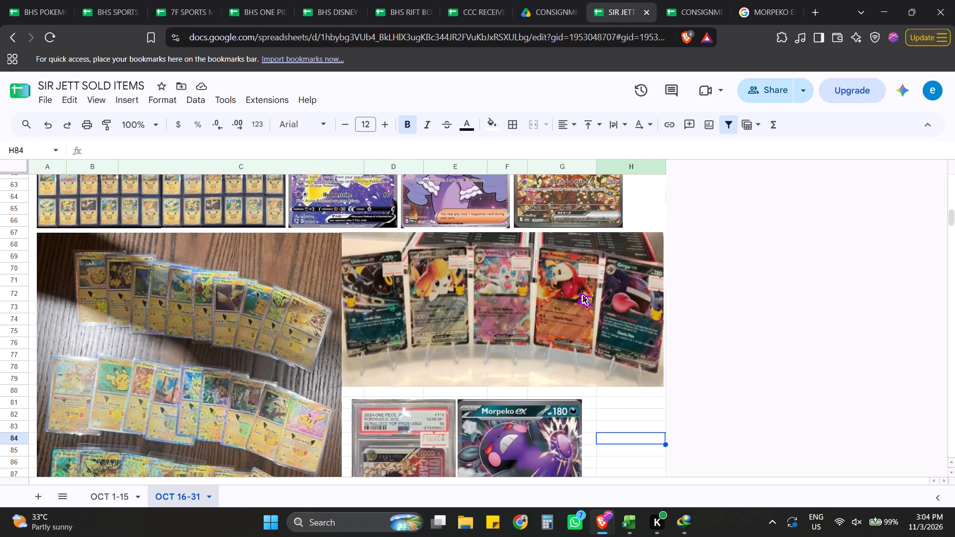
pyautogui.scroll(-1, 578, 293)
pyautogui.scroll(3, 578, 293)
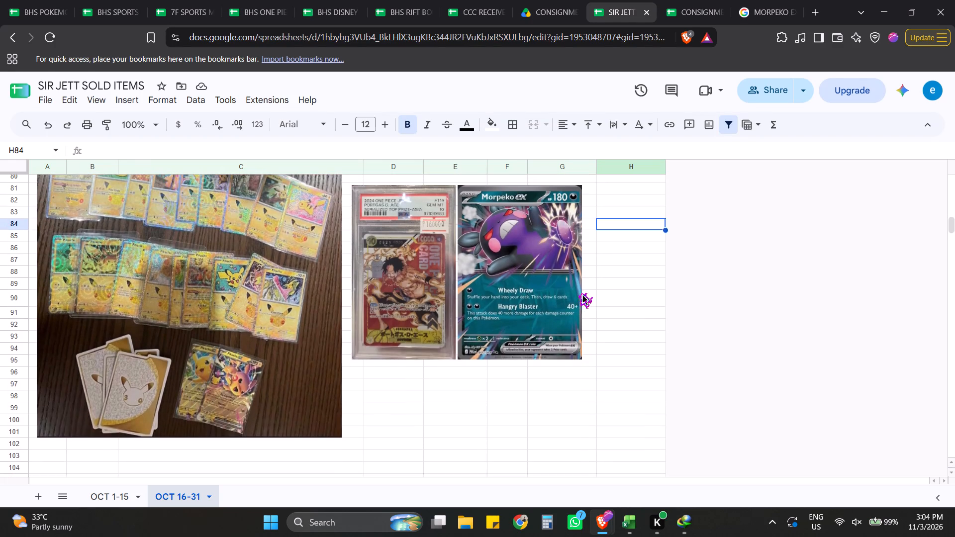
pyautogui.scroll(4, 578, 293)
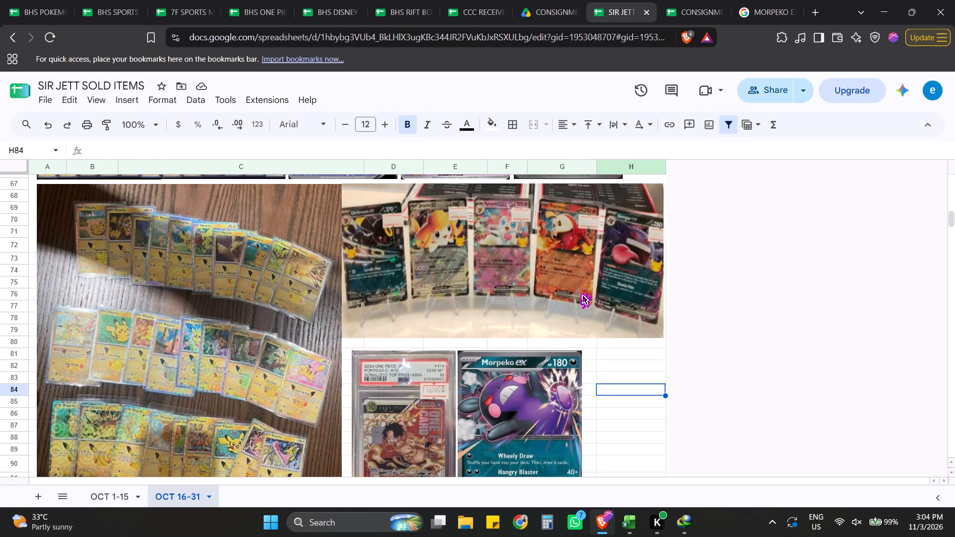
pyautogui.scroll(5, 578, 293)
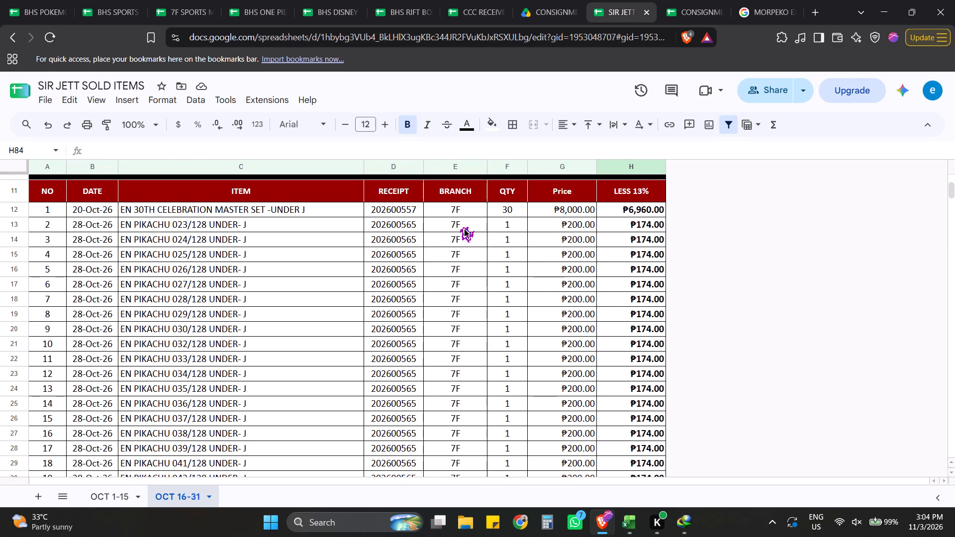
# Download the current OCT 16-31 sheet of SIR JETT SOLD ITEMS as an A4 portrait PDF and dismiss the completed download.
pyautogui.click(47, 97)
pyautogui.click(114, 250)
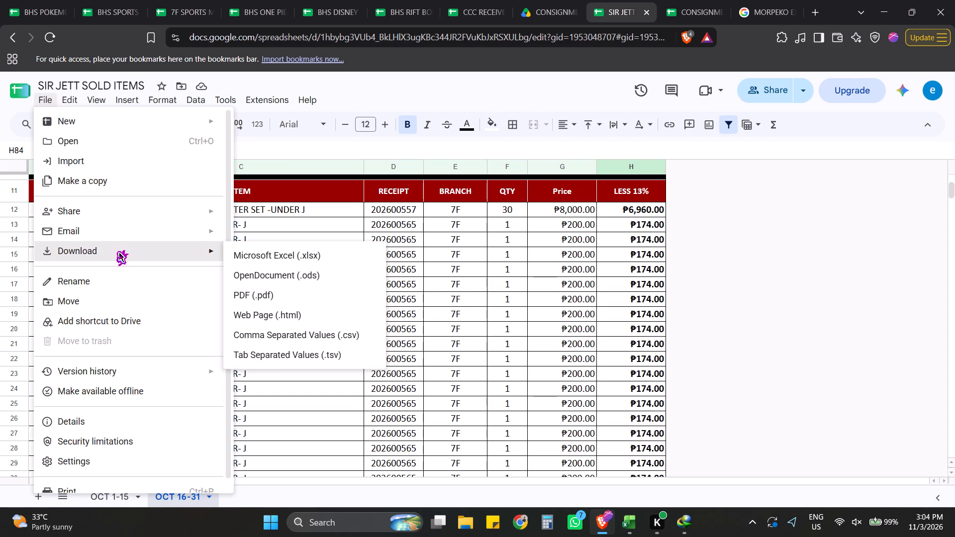
pyautogui.click(264, 295)
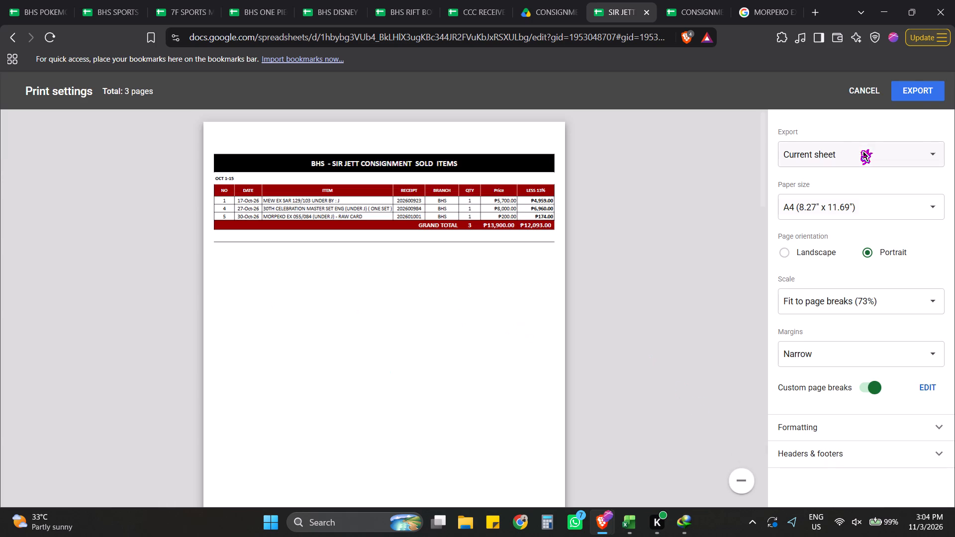
pyautogui.click(917, 94)
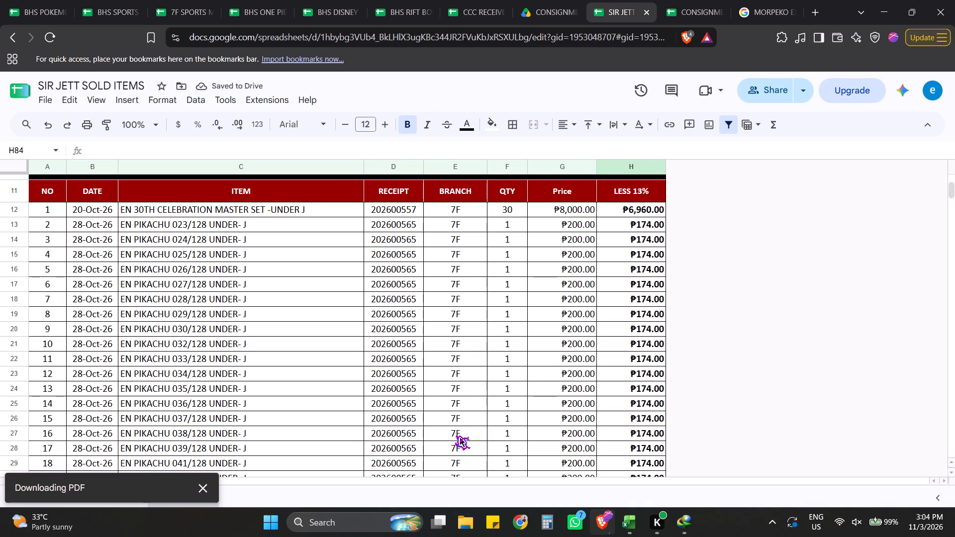
pyautogui.click(479, 317)
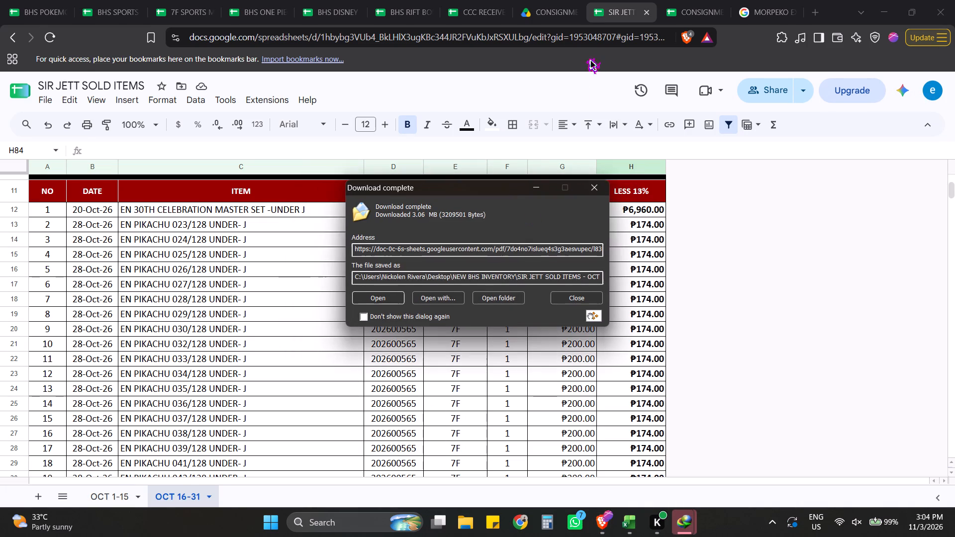
pyautogui.click(571, 295)
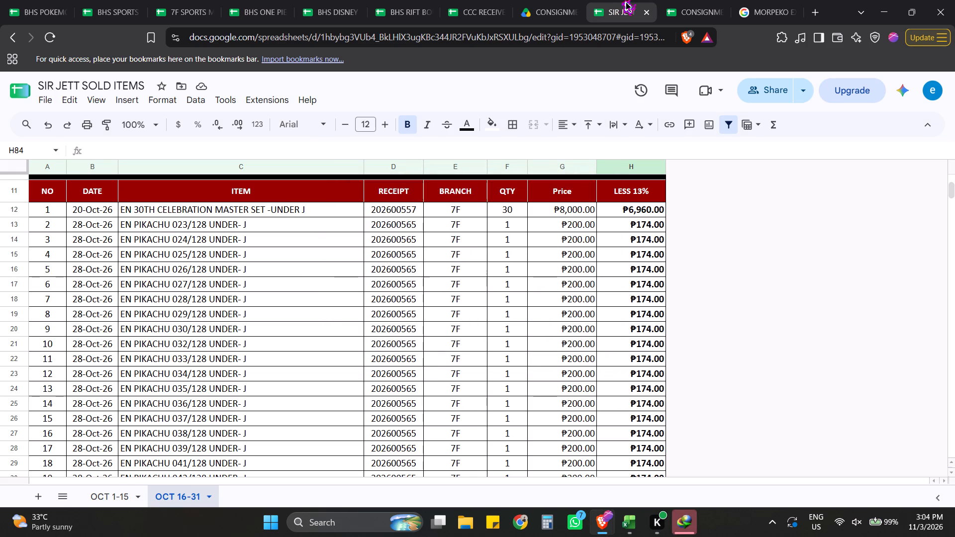
# Open SIR PAT SOLD ITEMS from the CONSIGNMENT SOLD ITEMS SUMMARY folder and check its OCT 16-31 sheet.
pyautogui.click(560, 0)
pyautogui.scroll(-1, 504, 324)
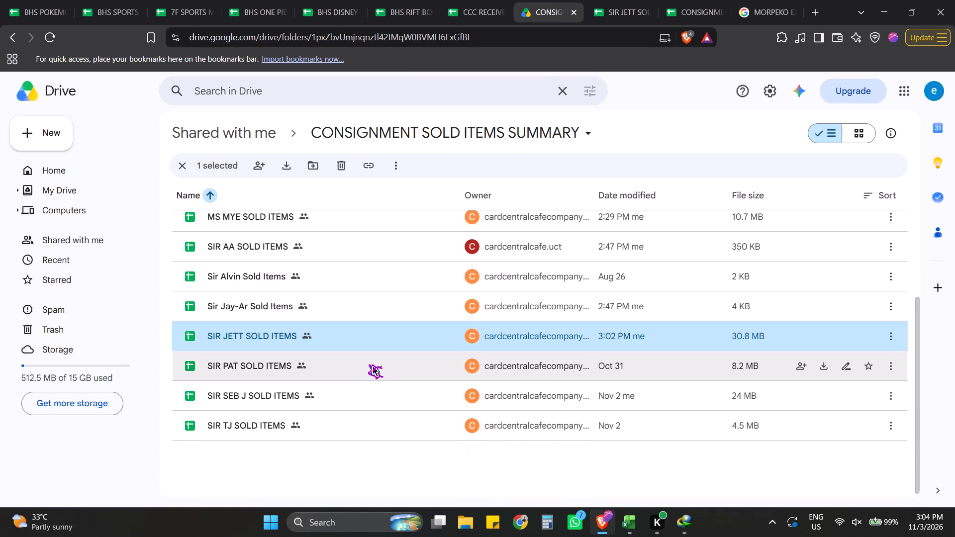
pyautogui.doubleClick(362, 365)
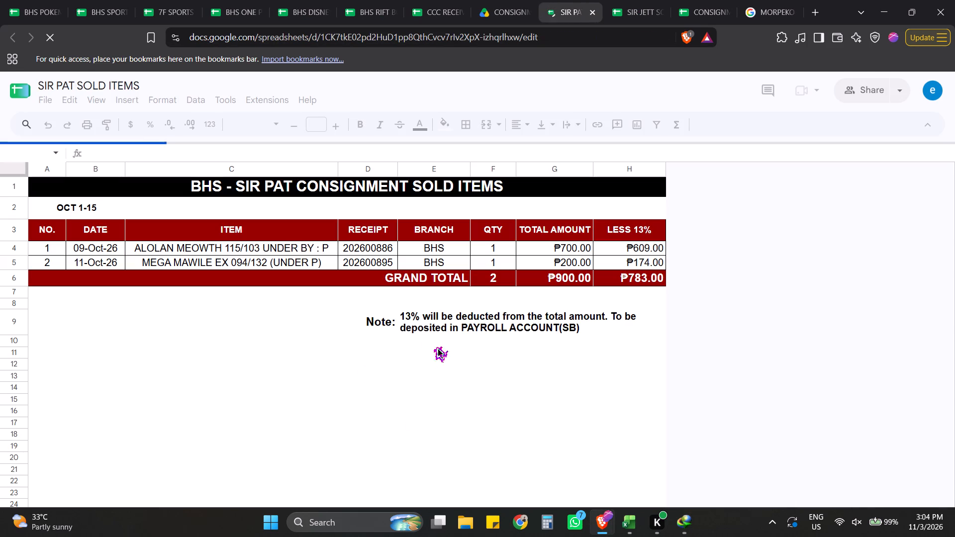
pyautogui.click(169, 496)
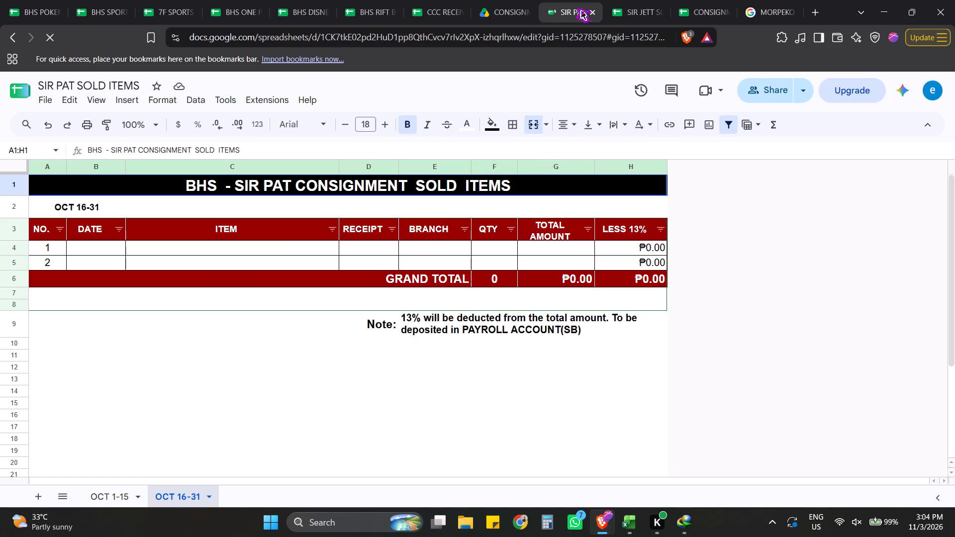
pyautogui.click(513, 0)
pyautogui.doubleClick(338, 400)
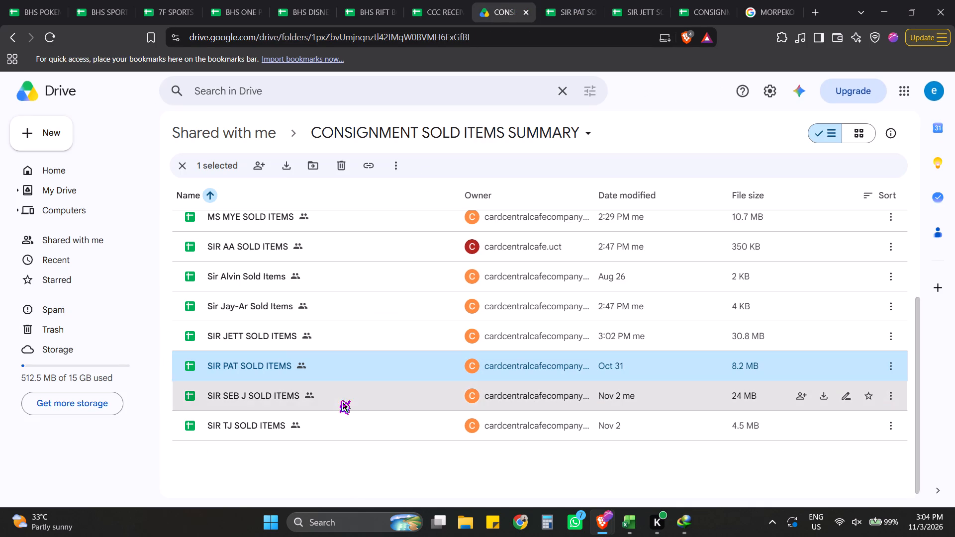
pyautogui.click(605, 13)
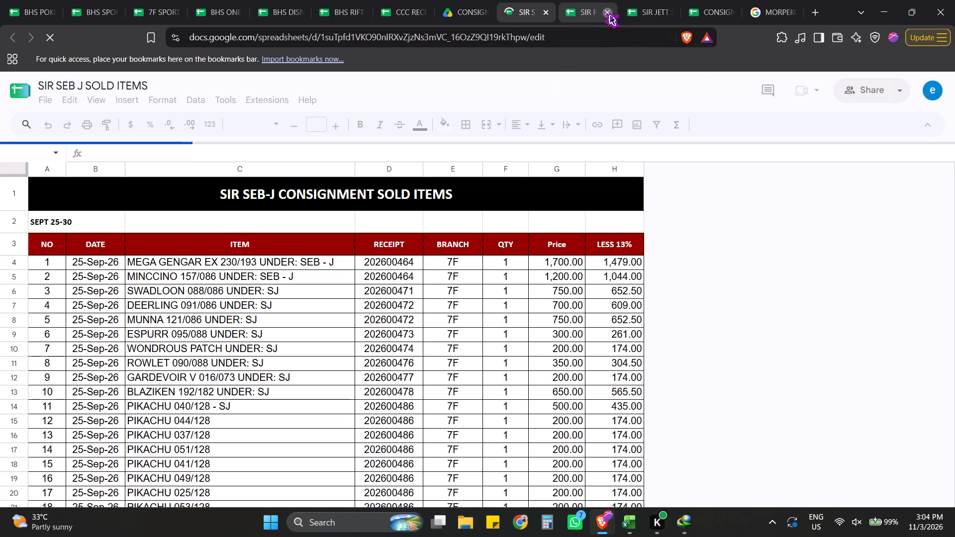
pyautogui.click(605, 13)
pyautogui.scroll(-3, 323, 344)
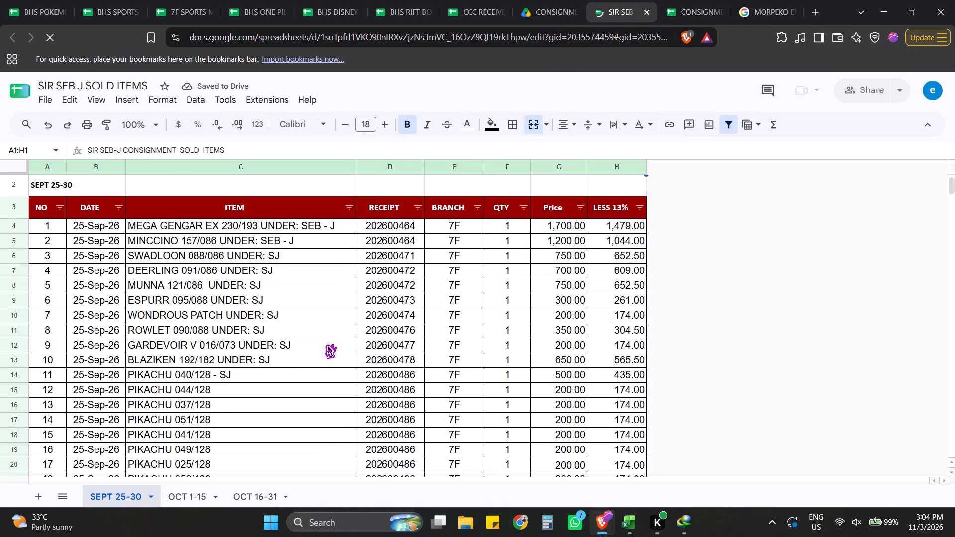
pyautogui.click(247, 498)
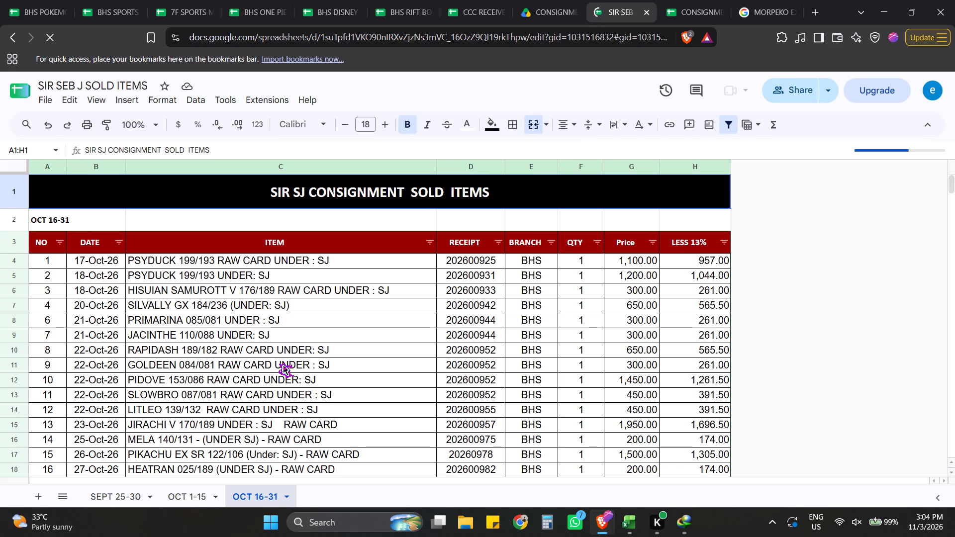
# Preview the PDF export of the OCT 16-31 sheet, check the table and card picture pages, and cancel the export.
pyautogui.click(49, 102)
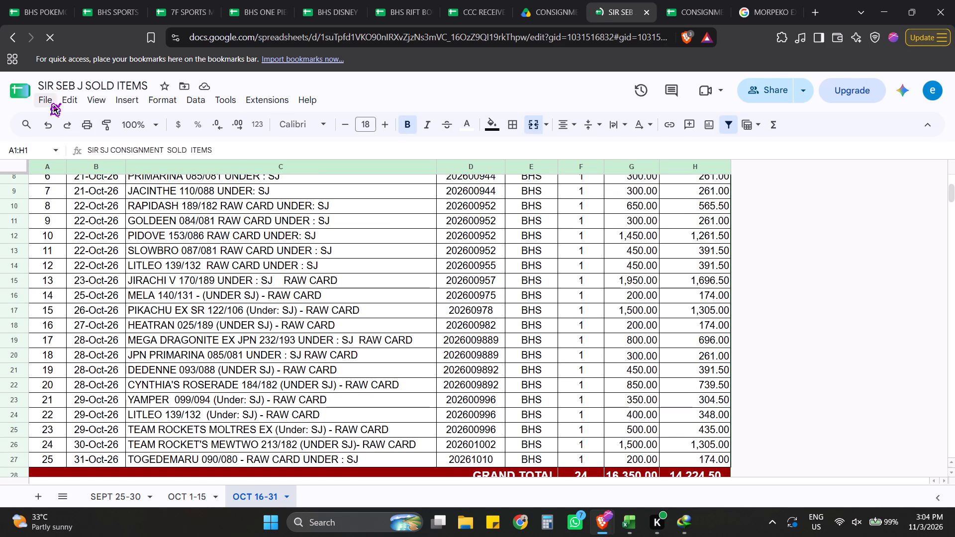
pyautogui.click(102, 256)
pyautogui.click(248, 292)
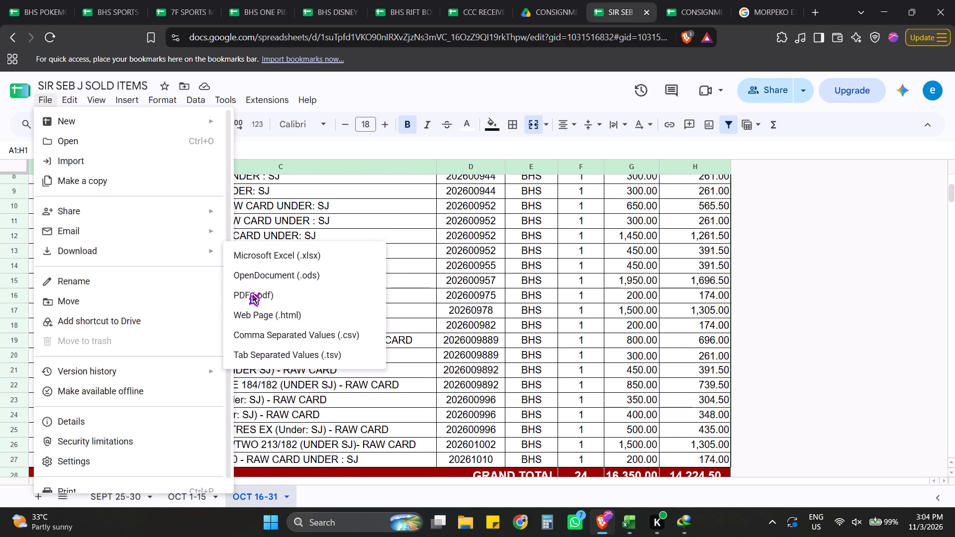
pyautogui.scroll(-2, 539, 356)
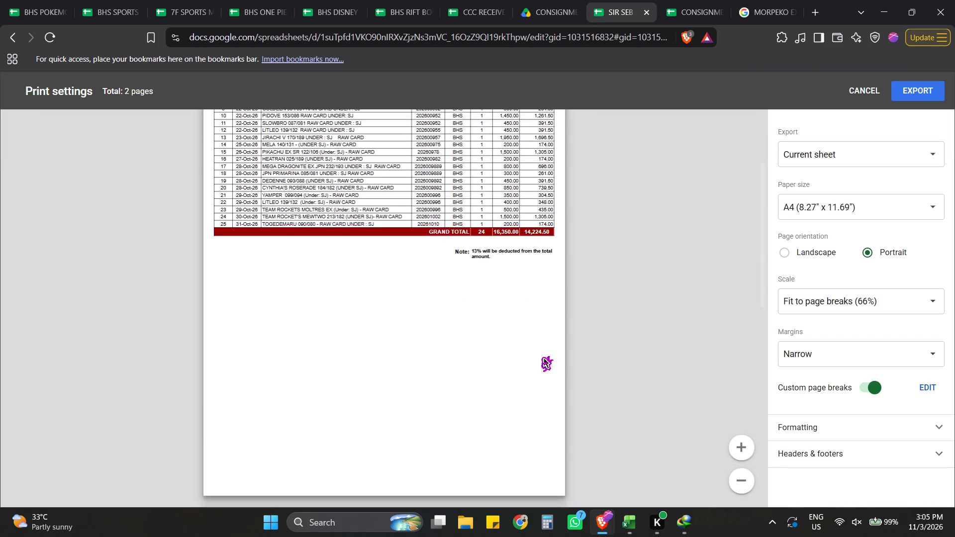
pyautogui.scroll(-3, 539, 356)
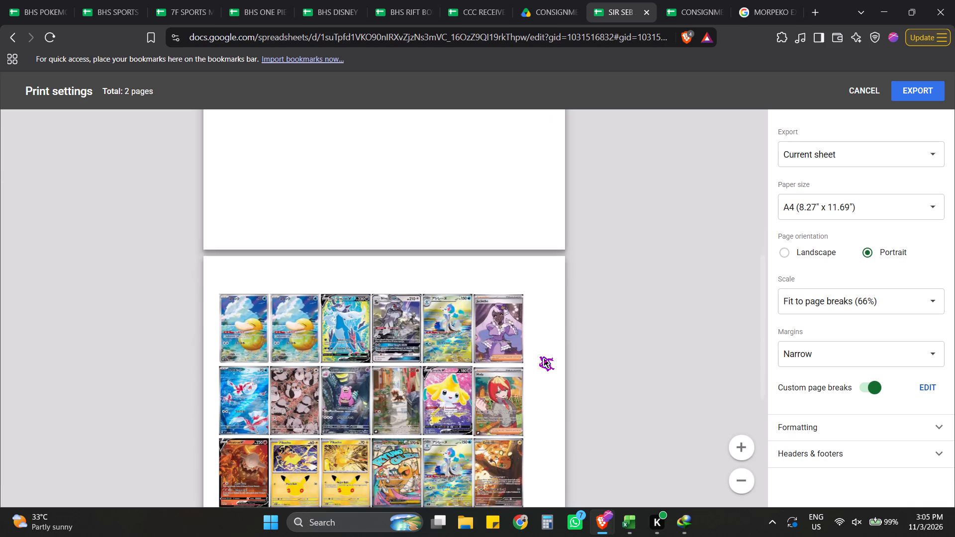
pyautogui.scroll(-2, 539, 356)
pyautogui.click(867, 82)
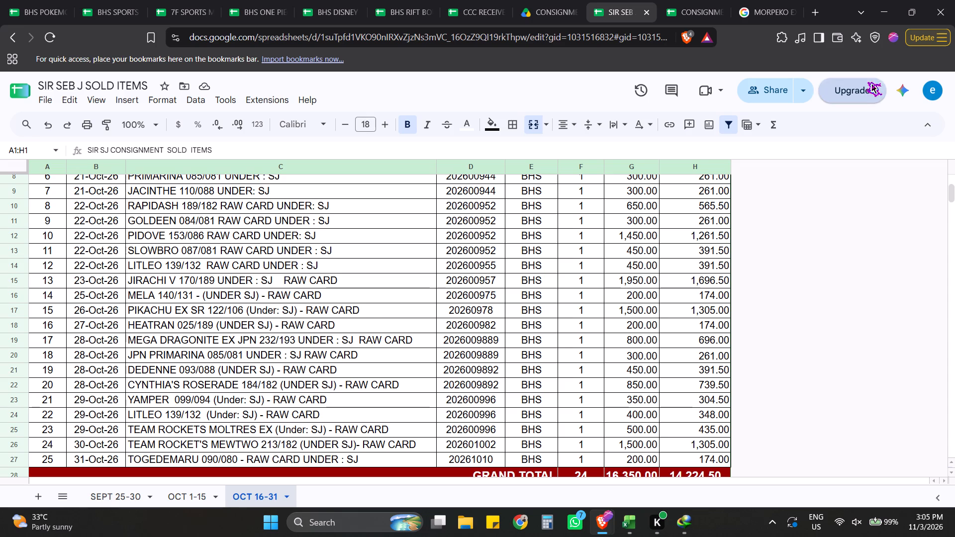
# Remove the filter from the header row of the OCT 16-31 sold items table.
pyautogui.scroll(-3, 488, 381)
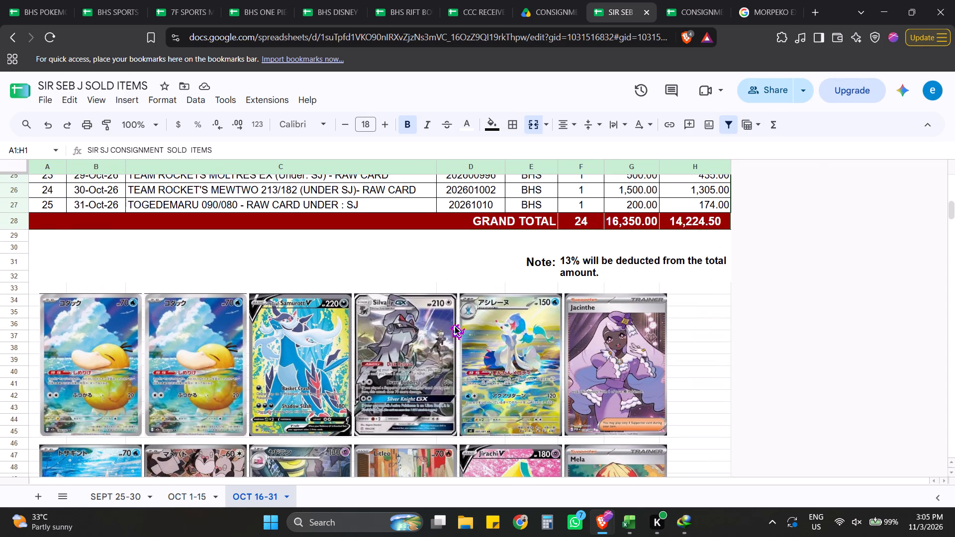
pyautogui.click(452, 253)
pyautogui.scroll(-2, 449, 288)
pyautogui.scroll(1, 449, 288)
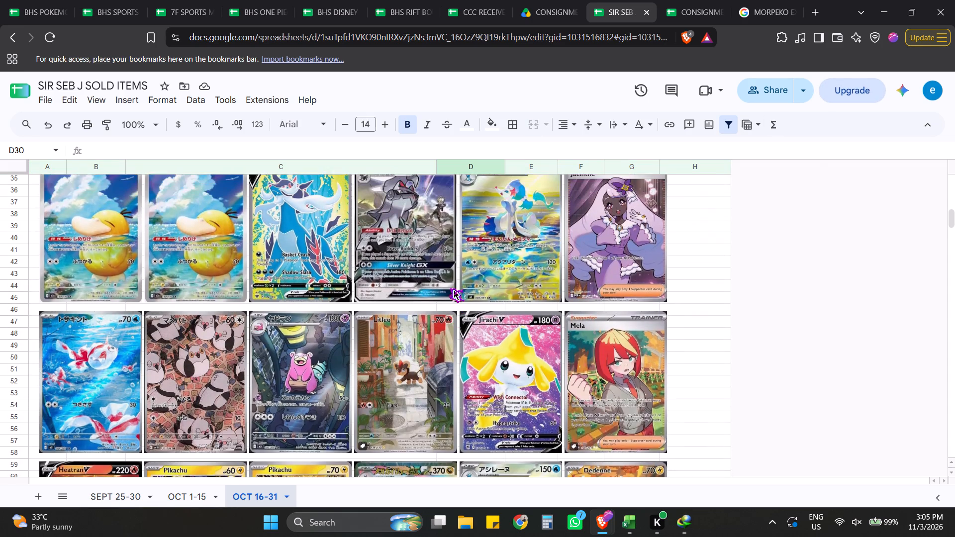
pyautogui.scroll(1, 449, 288)
pyautogui.click(376, 203)
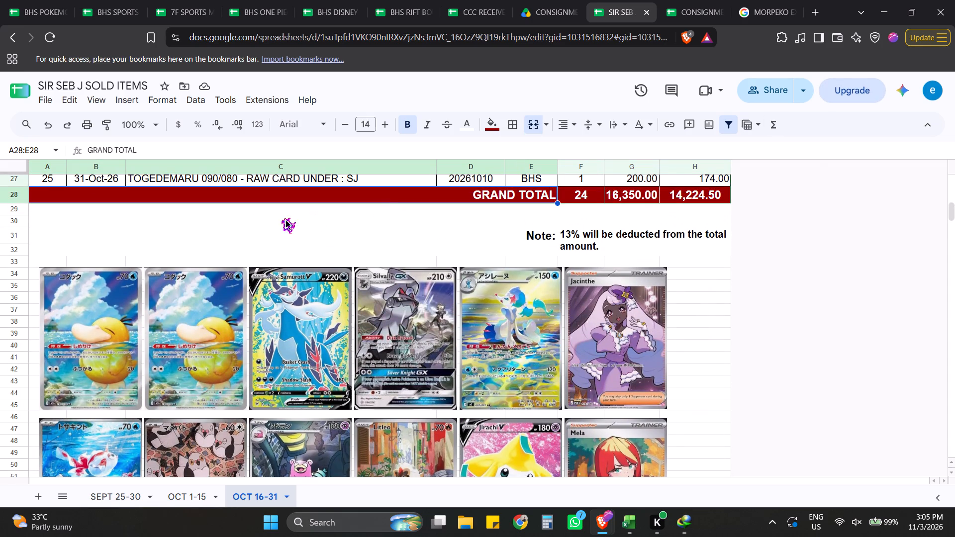
pyautogui.click(281, 218)
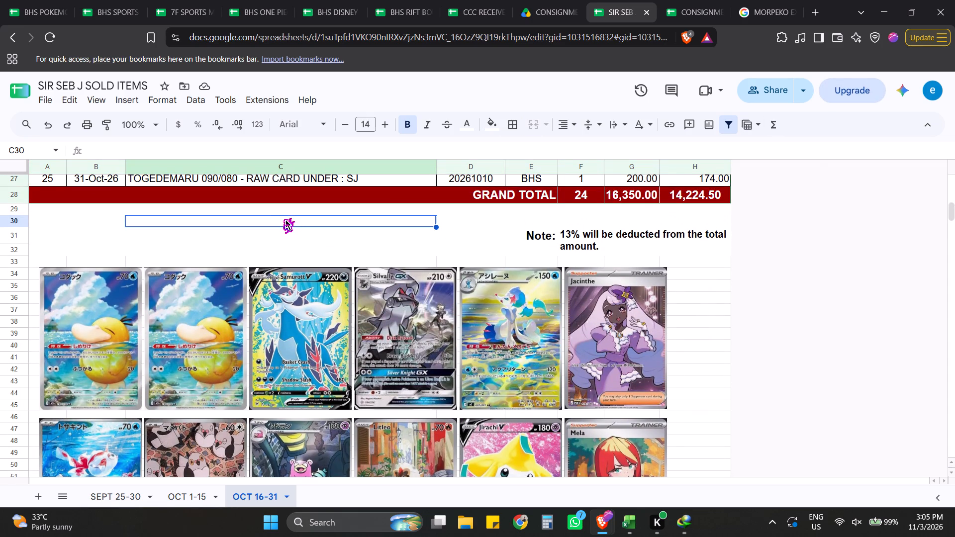
pyautogui.scroll(-2, 715, 341)
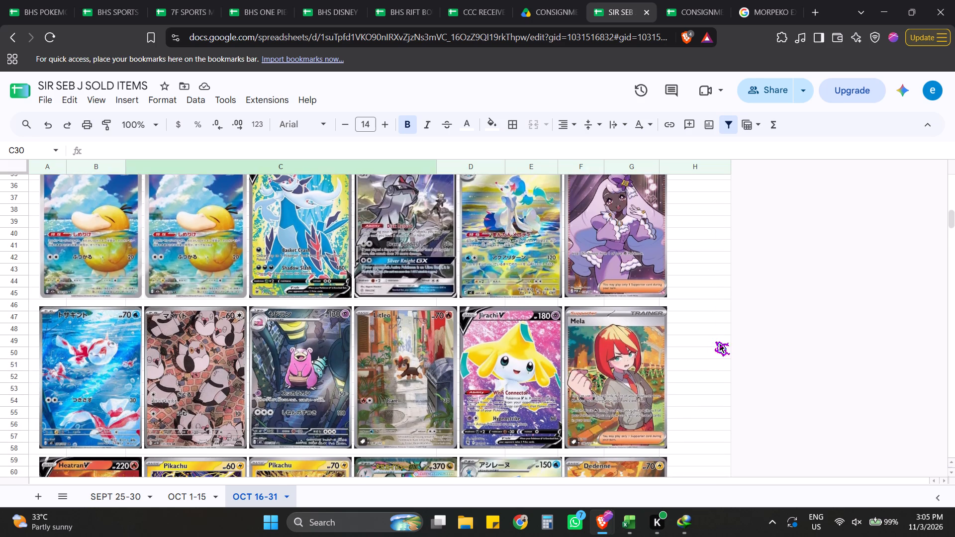
pyautogui.scroll(-1, 715, 341)
pyautogui.click(731, 122)
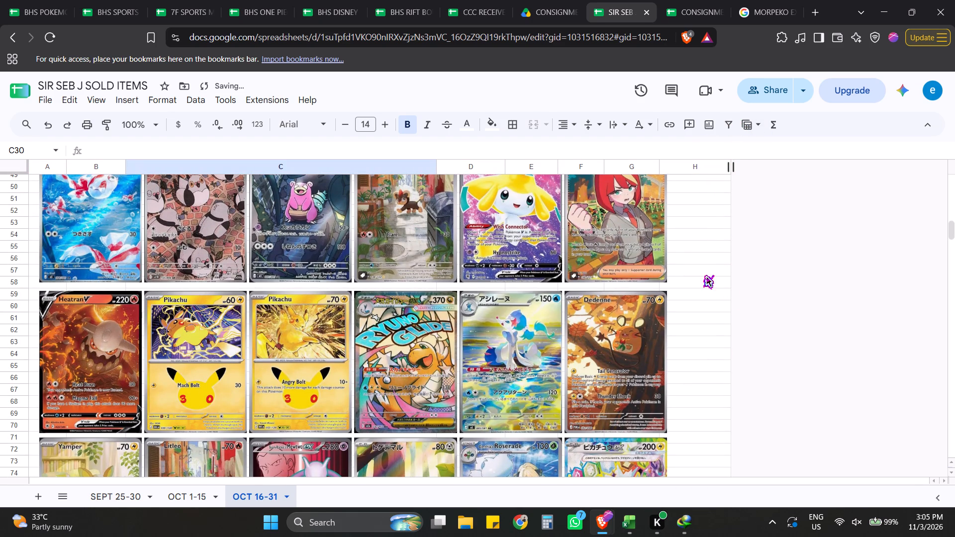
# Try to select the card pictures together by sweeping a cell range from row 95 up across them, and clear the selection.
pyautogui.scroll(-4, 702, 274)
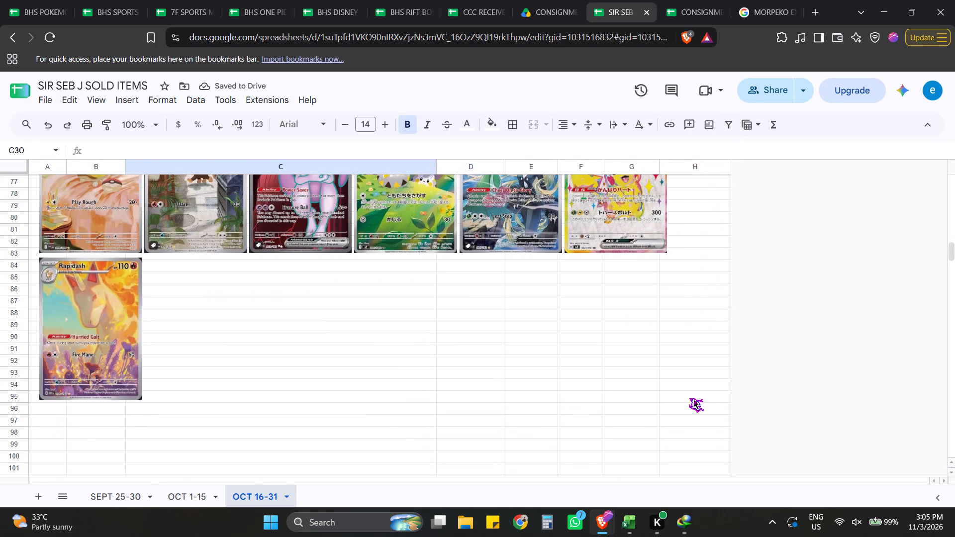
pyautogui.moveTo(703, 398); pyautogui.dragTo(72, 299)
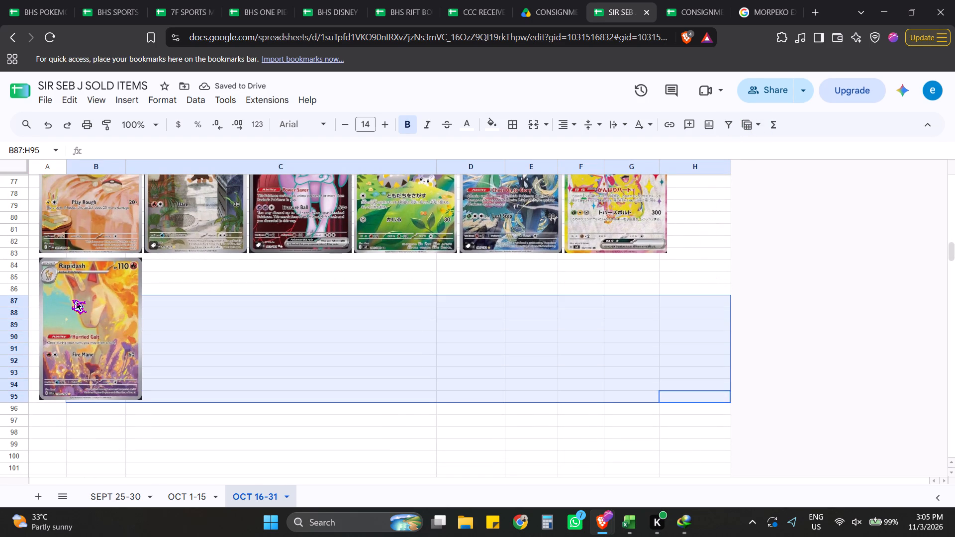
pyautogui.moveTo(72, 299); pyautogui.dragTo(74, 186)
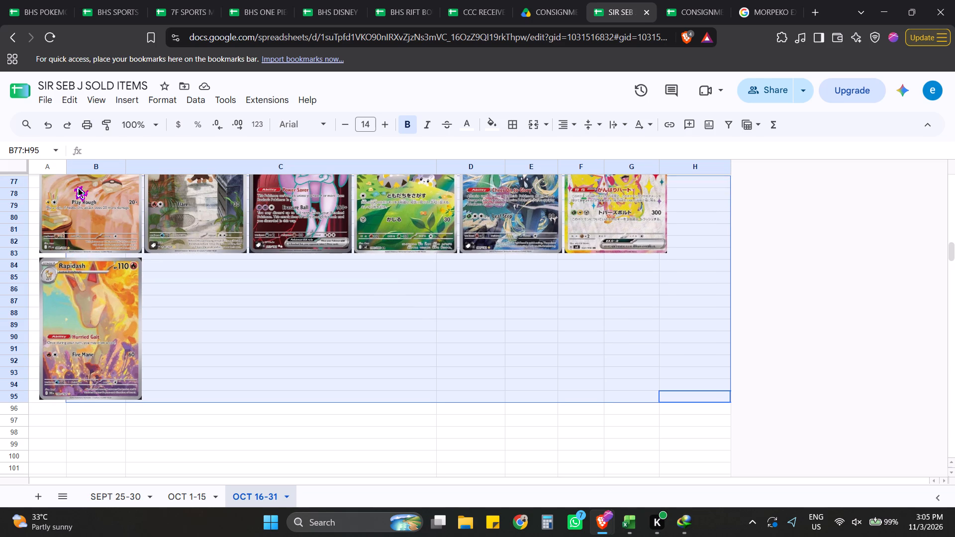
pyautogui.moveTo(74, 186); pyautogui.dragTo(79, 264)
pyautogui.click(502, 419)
# Insert 3 blank rows below row 31, between the 13% deduction note and the card pictures.
pyautogui.scroll(1, 502, 419)
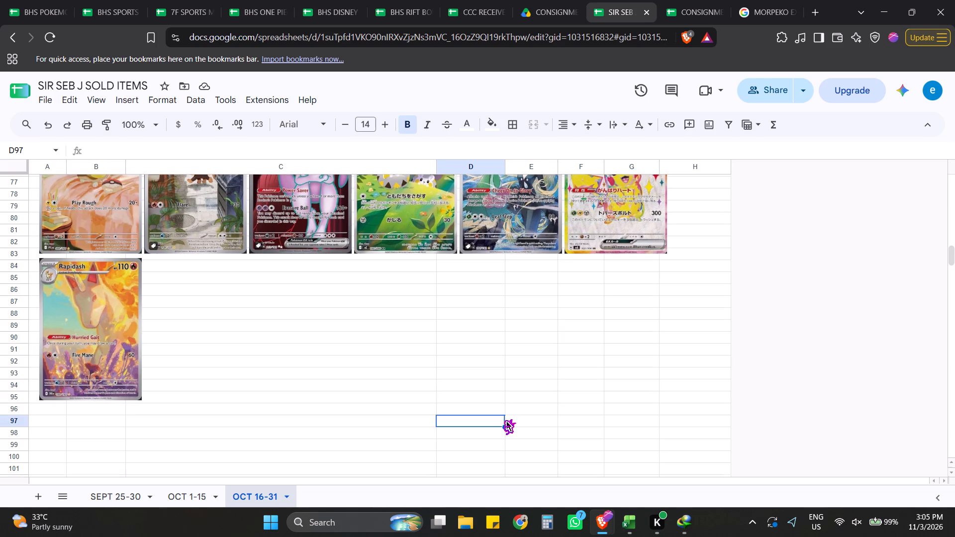
pyautogui.scroll(7, 502, 419)
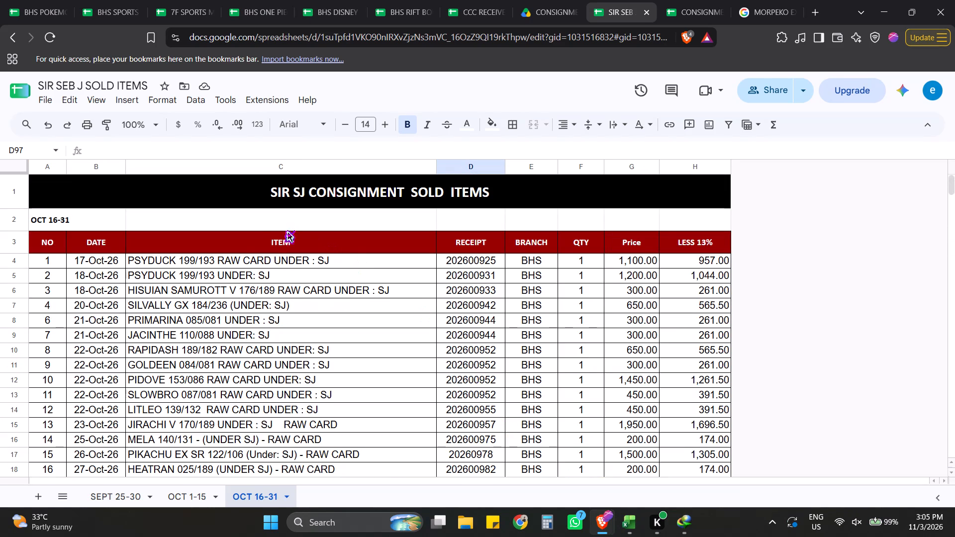
pyautogui.click(246, 231)
pyautogui.scroll(-4, 246, 231)
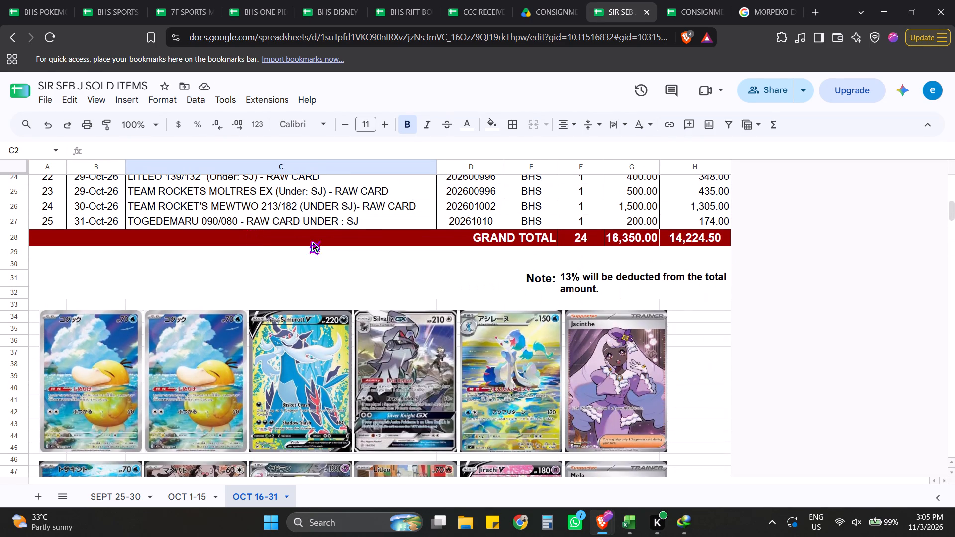
pyautogui.click(700, 303)
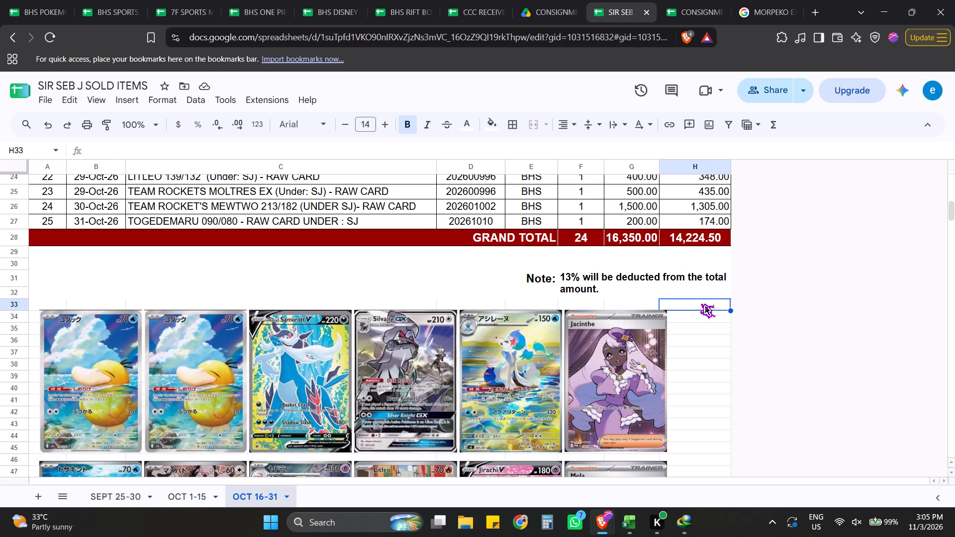
pyautogui.click(35, 300)
pyautogui.moveTo(17, 278); pyautogui.dragTo(17, 289)
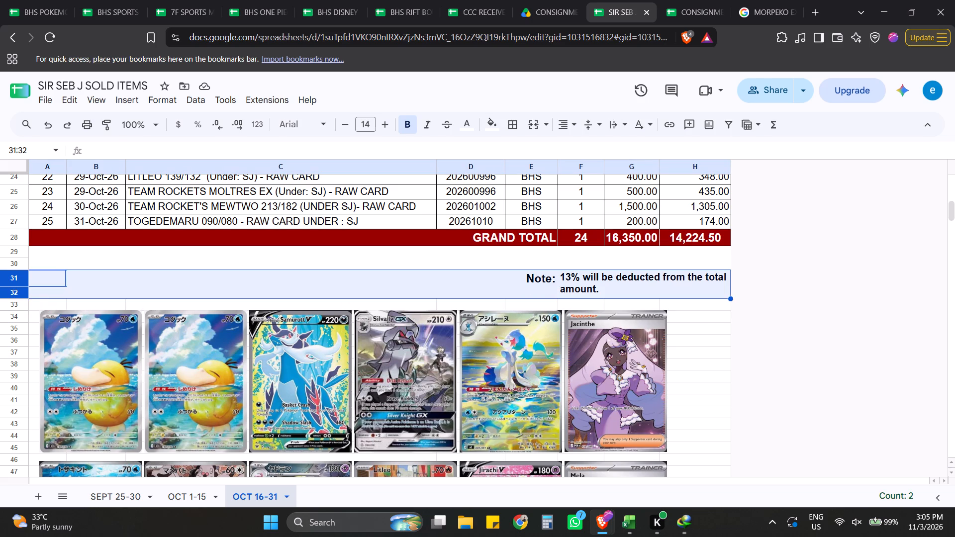
pyautogui.click(80, 261)
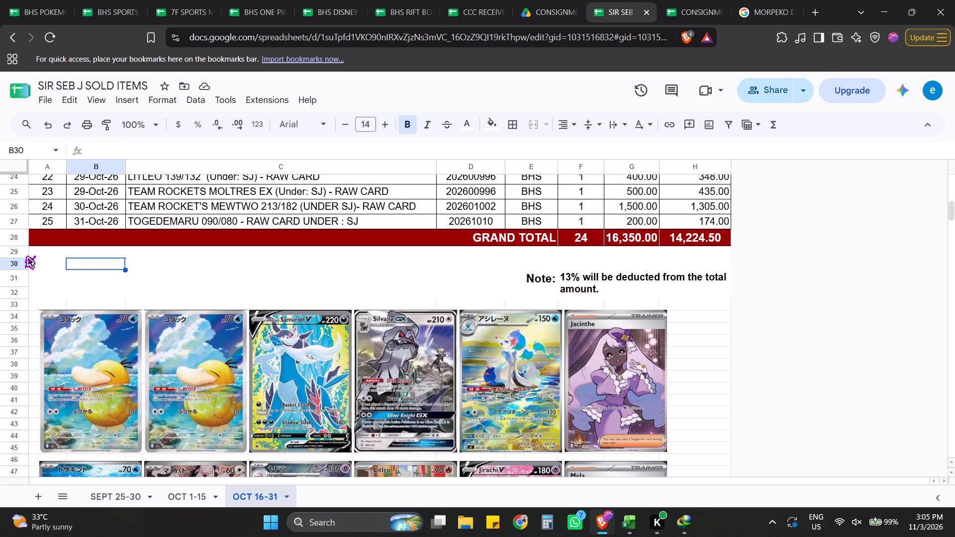
pyautogui.moveTo(22, 255); pyautogui.dragTo(18, 272)
pyautogui.rightClick(18, 272)
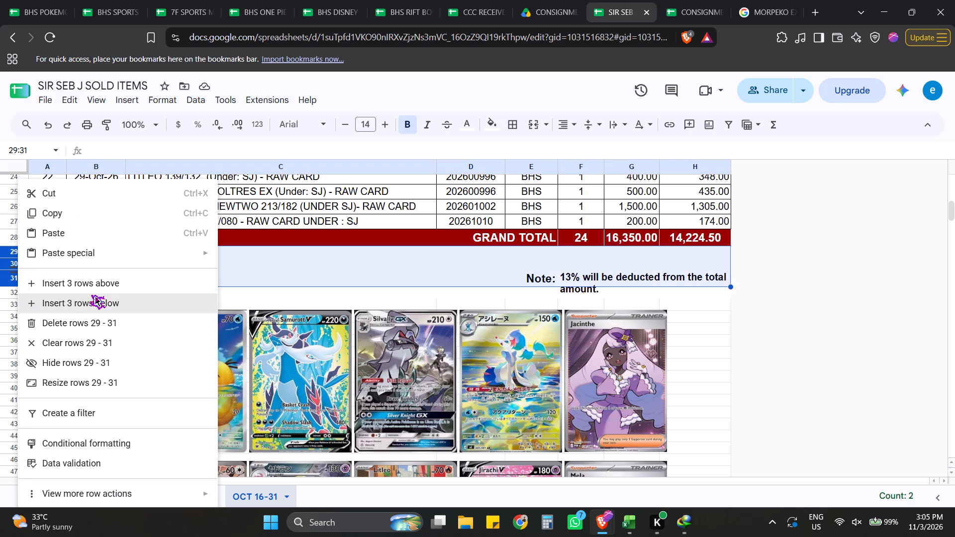
pyautogui.click(107, 306)
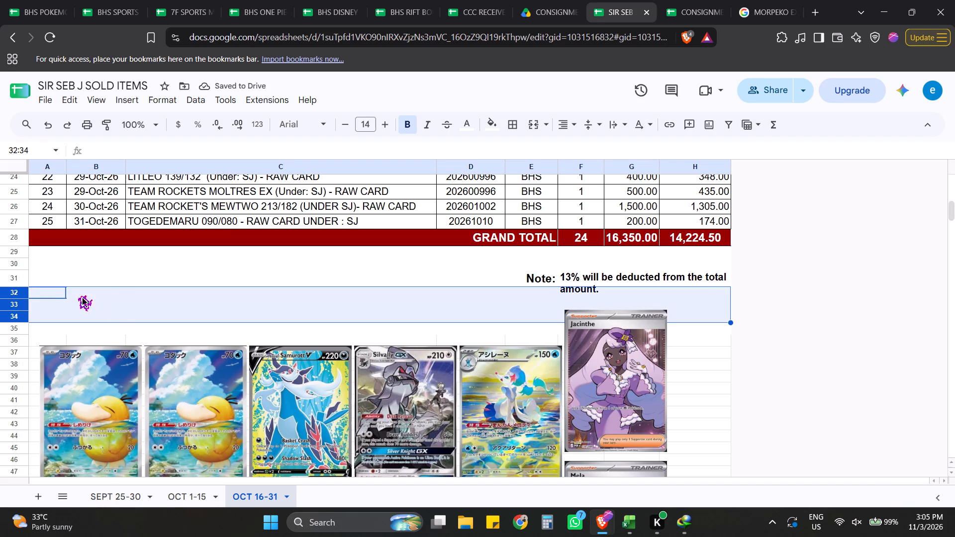
# Insert 5 blank rows below row 33, 8 below row 36 and 16 below row 44 to push the card pictures down.
pyautogui.moveTo(21, 252); pyautogui.dragTo(16, 294)
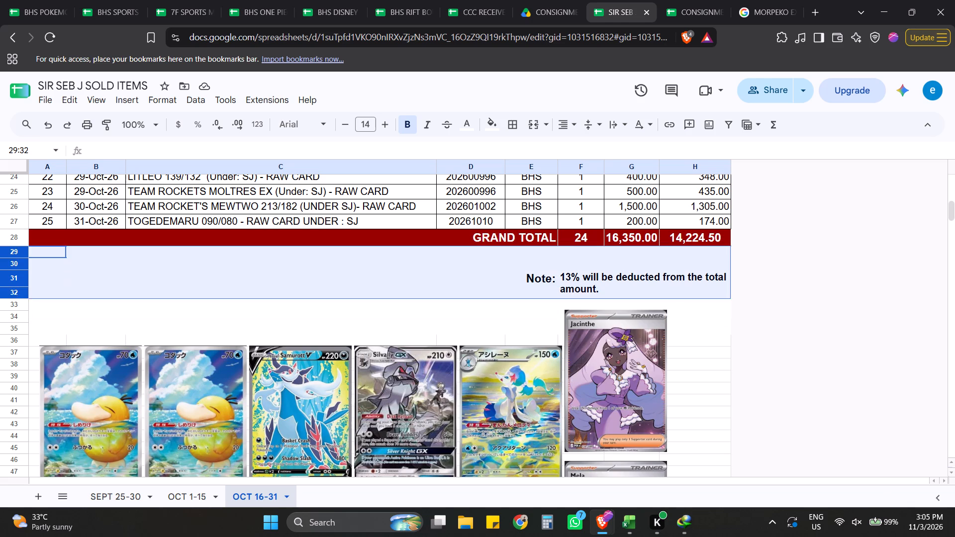
pyautogui.moveTo(16, 294); pyautogui.dragTo(16, 300)
pyautogui.rightClick(16, 300)
pyautogui.click(69, 305)
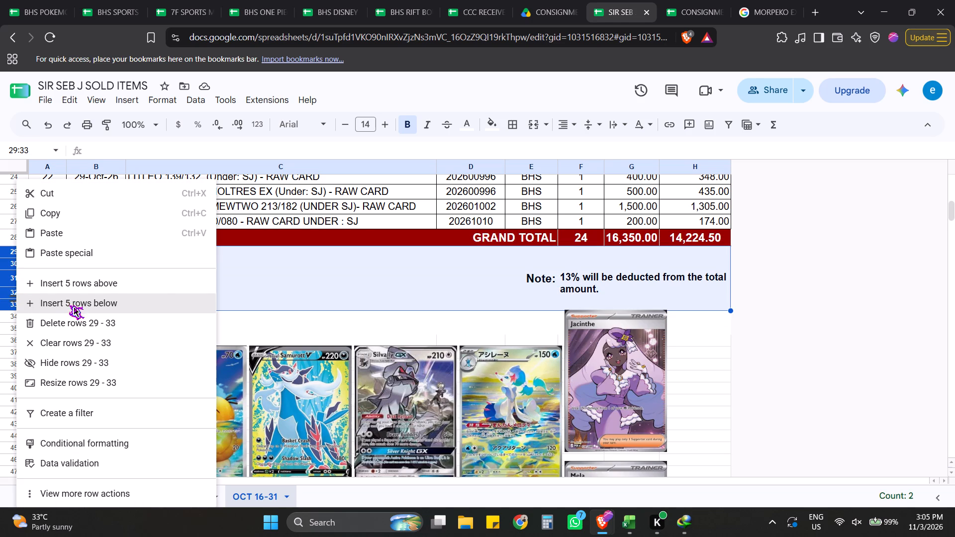
pyautogui.moveTo(15, 253); pyautogui.dragTo(19, 341)
pyautogui.rightClick(19, 341)
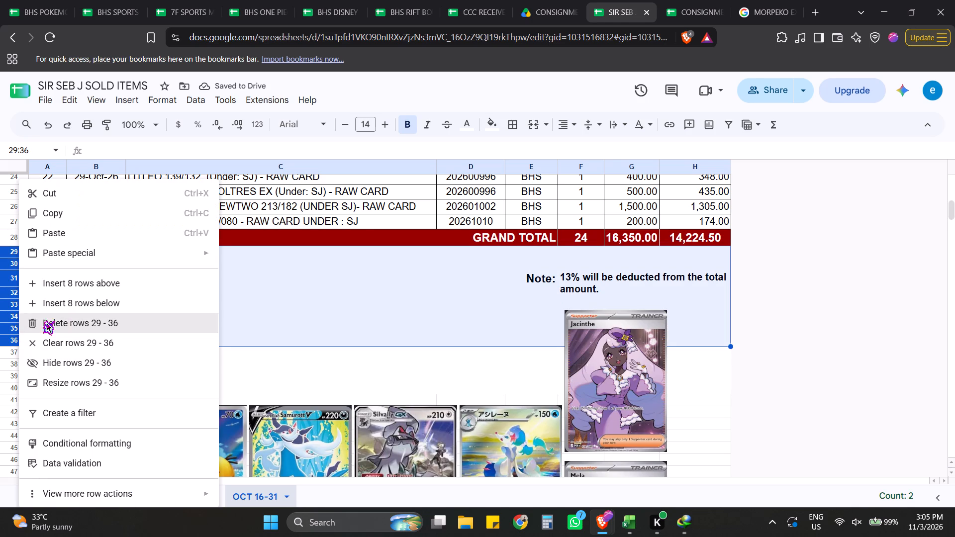
pyautogui.click(96, 306)
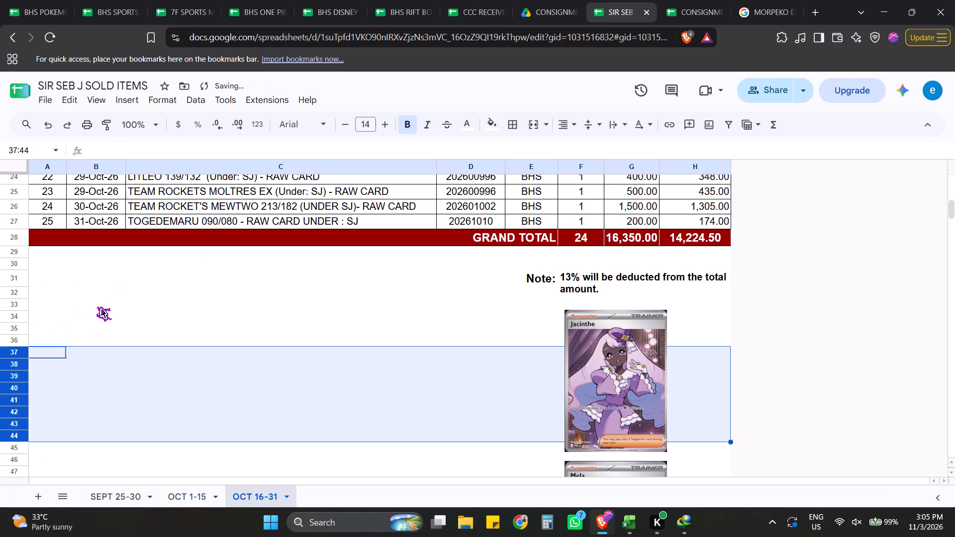
pyautogui.moveTo(15, 250); pyautogui.dragTo(16, 375)
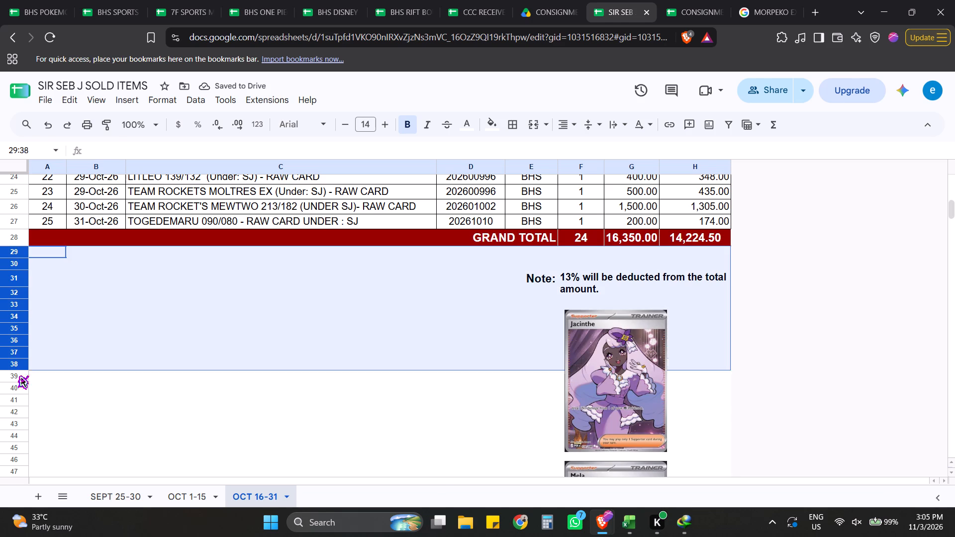
pyautogui.moveTo(16, 375); pyautogui.dragTo(12, 443)
pyautogui.rightClick(15, 376)
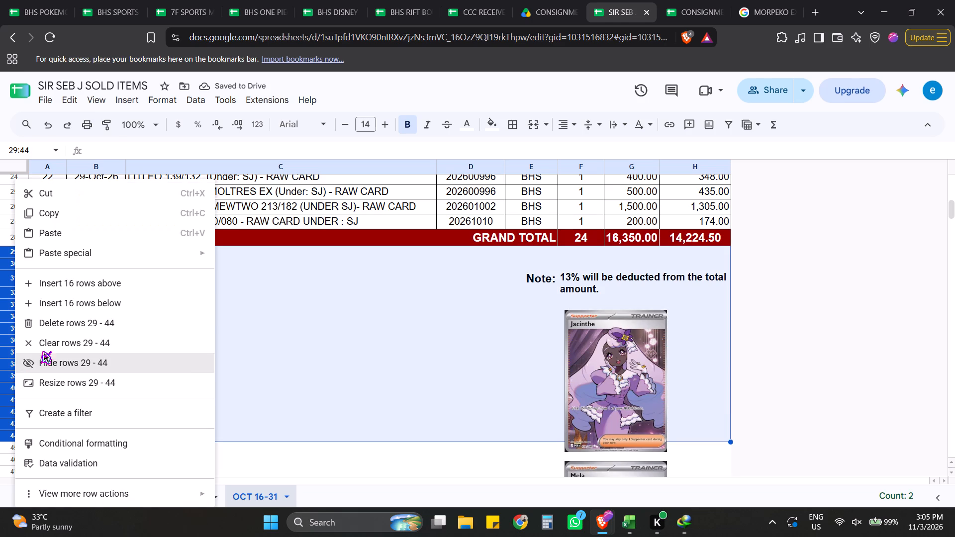
pyautogui.click(81, 302)
# Select the card pictures from the Jirachi V row down through Rapidash and nudge them up closer beneath the Samurott V row.
pyautogui.scroll(-1, 270, 344)
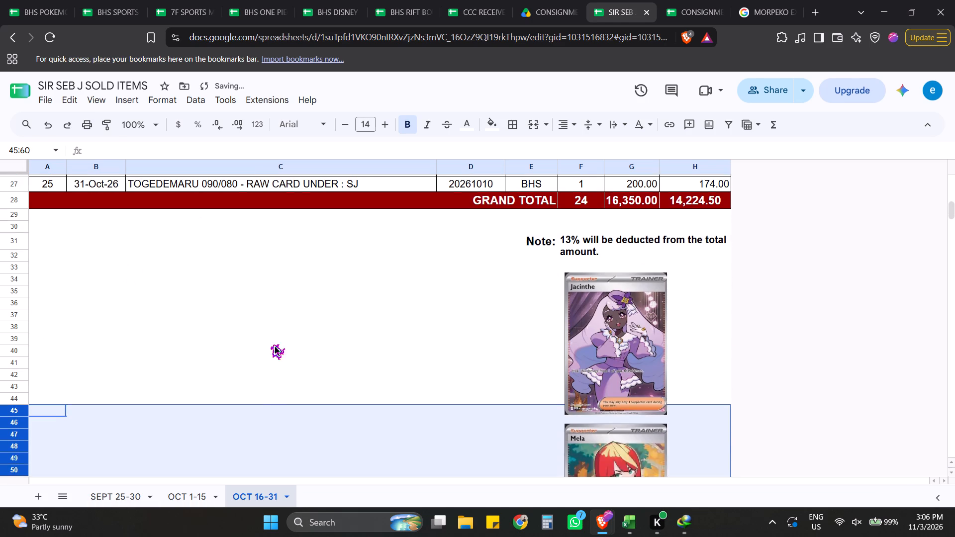
pyautogui.scroll(-4, 270, 344)
pyautogui.scroll(1, 270, 344)
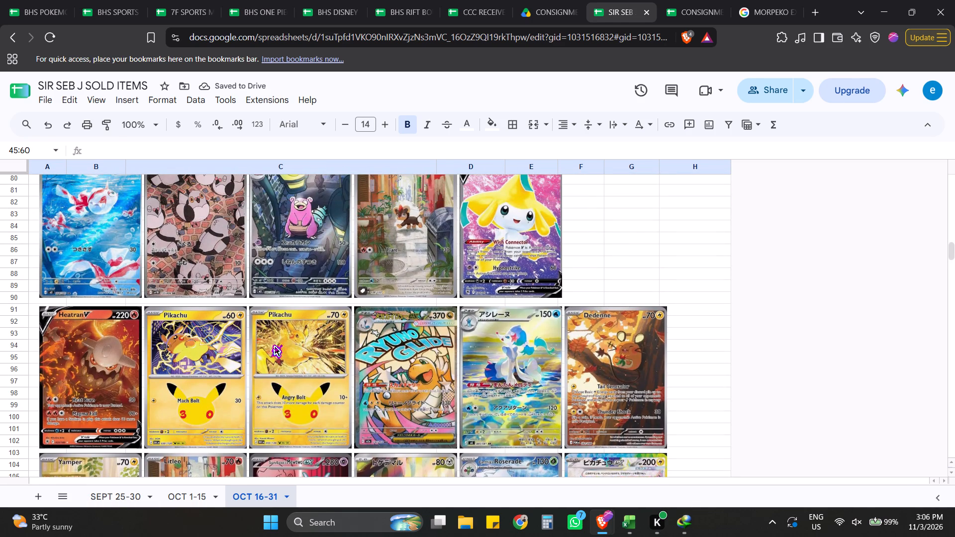
pyautogui.keyDown('ctrl'); pyautogui.click(106, 257); pyautogui.keyUp('ctrl')
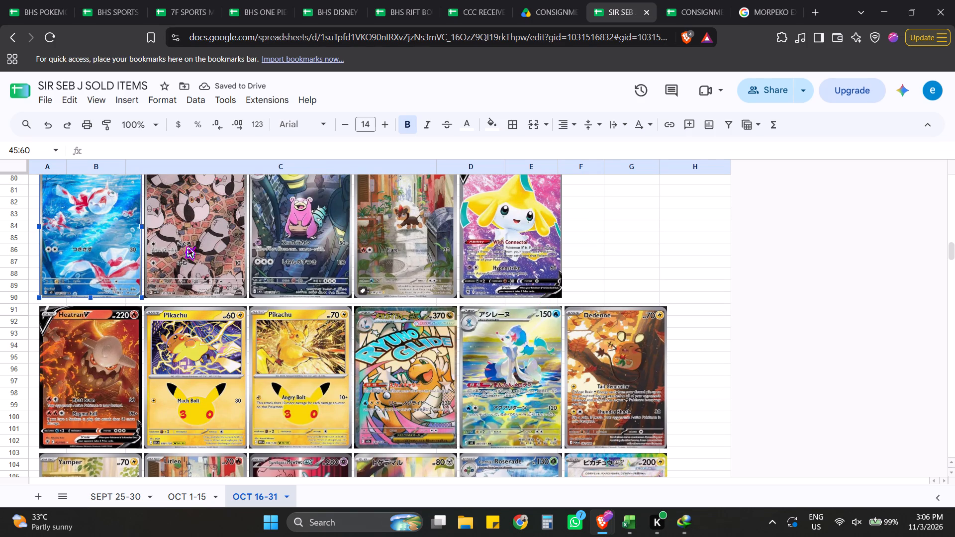
pyautogui.keyDown('ctrl'); pyautogui.click(184, 246); pyautogui.keyUp('ctrl')
pyautogui.keyDown('ctrl'); pyautogui.click(290, 240); pyautogui.keyUp('ctrl')
pyautogui.keyDown('ctrl'); pyautogui.click(376, 232); pyautogui.keyUp('ctrl')
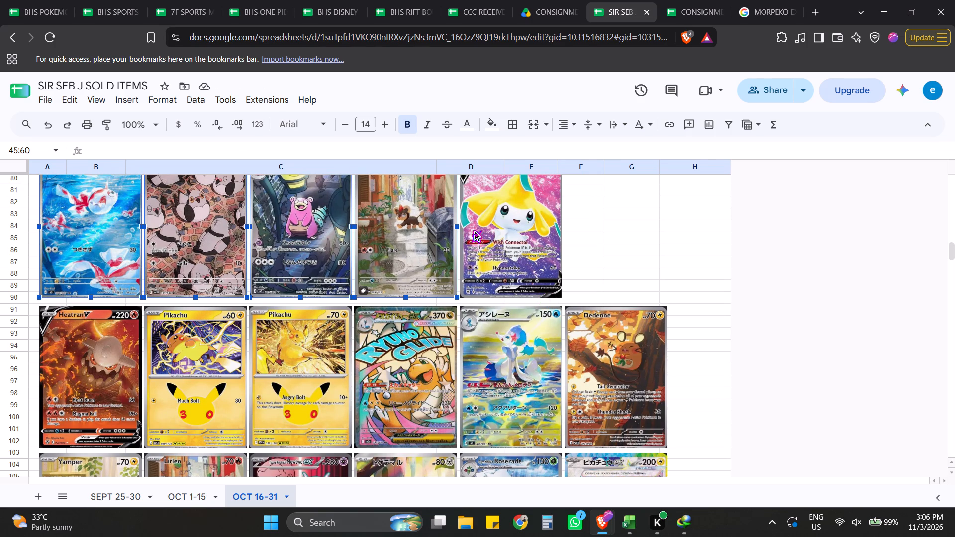
pyautogui.keyDown('ctrl'); pyautogui.click(470, 229); pyautogui.keyUp('ctrl')
pyautogui.keyDown('ctrl'); pyautogui.click(501, 376); pyautogui.keyUp('ctrl')
pyautogui.keyDown('ctrl'); pyautogui.click(593, 373); pyautogui.keyUp('ctrl')
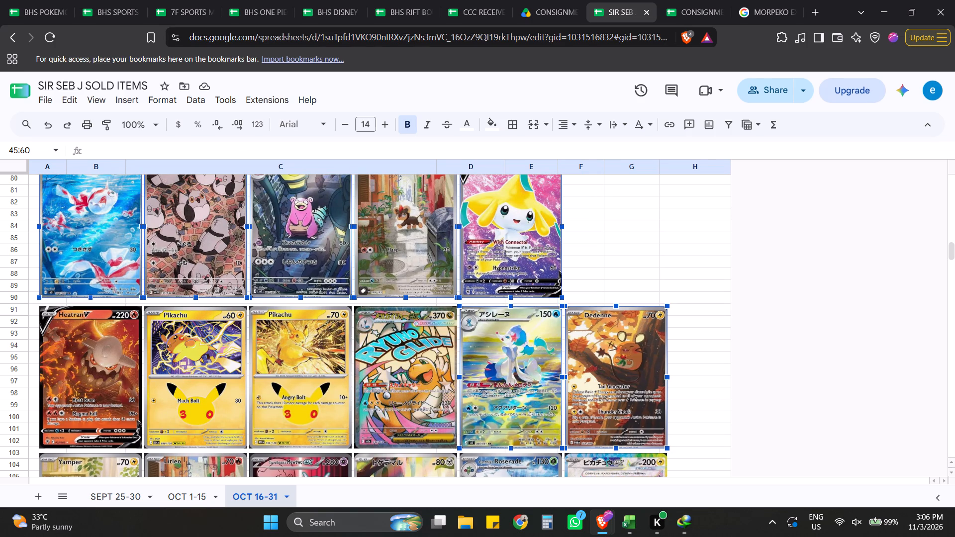
pyautogui.keyDown('ctrl'); pyautogui.click(426, 378); pyautogui.keyUp('ctrl')
pyautogui.keyDown('ctrl'); pyautogui.click(294, 384); pyautogui.keyUp('ctrl')
pyautogui.keyDown('ctrl'); pyautogui.click(186, 389); pyautogui.keyUp('ctrl')
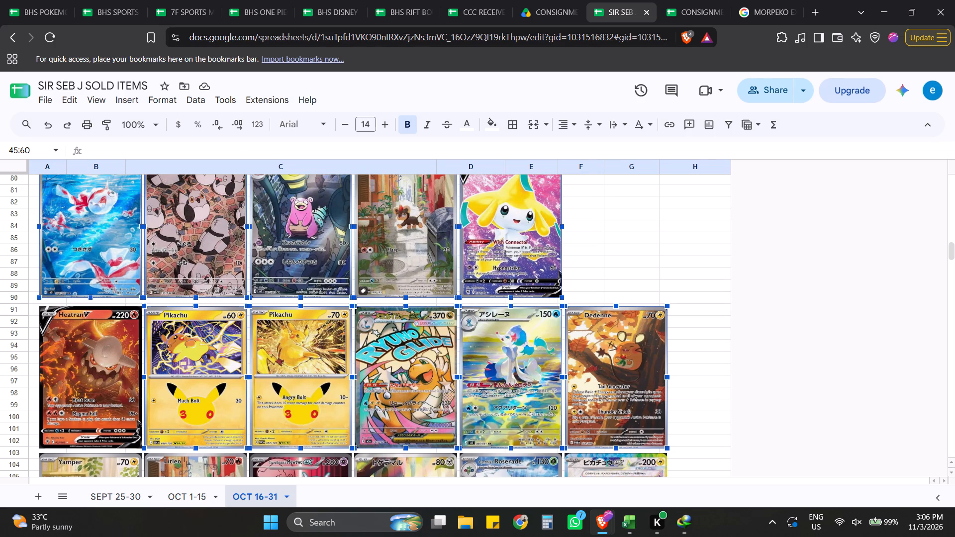
pyautogui.keyDown('ctrl'); pyautogui.click(114, 388); pyautogui.keyUp('ctrl')
pyautogui.scroll(-2, 114, 388)
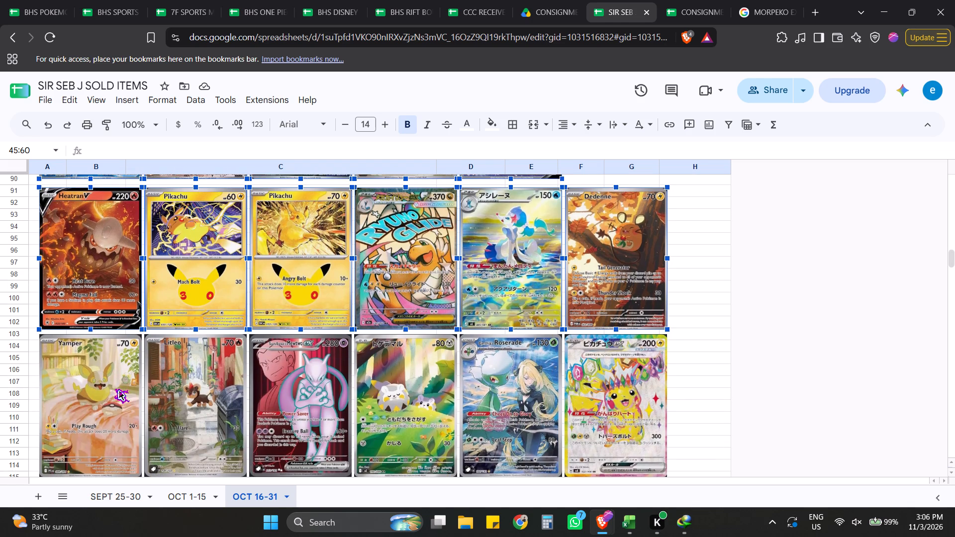
pyautogui.keyDown('ctrl'); pyautogui.click(114, 388); pyautogui.keyUp('ctrl')
pyautogui.keyDown('ctrl'); pyautogui.click(170, 386); pyautogui.keyUp('ctrl')
pyautogui.keyDown('ctrl'); pyautogui.click(307, 385); pyautogui.keyUp('ctrl')
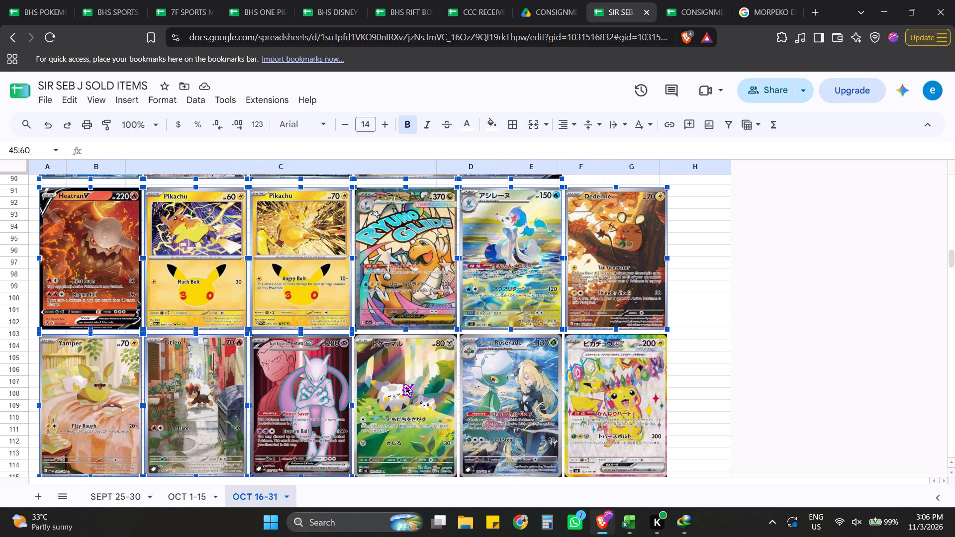
pyautogui.keyDown('ctrl'); pyautogui.click(401, 383); pyautogui.keyUp('ctrl')
pyautogui.keyDown('ctrl'); pyautogui.click(479, 384); pyautogui.keyUp('ctrl')
pyautogui.keyDown('ctrl'); pyautogui.click(612, 385); pyautogui.keyUp('ctrl')
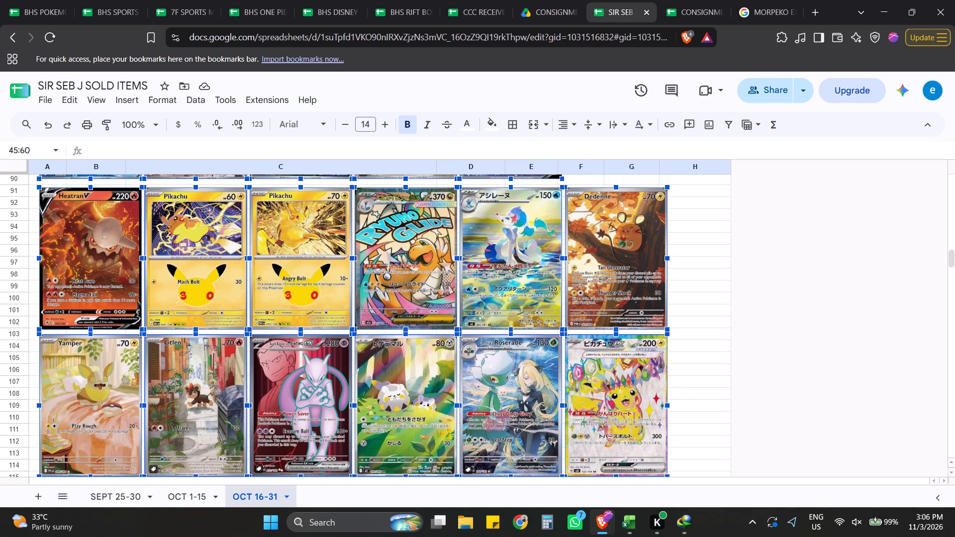
pyautogui.scroll(-3, 612, 385)
pyautogui.keyDown('ctrl'); pyautogui.click(113, 400); pyautogui.keyUp('ctrl')
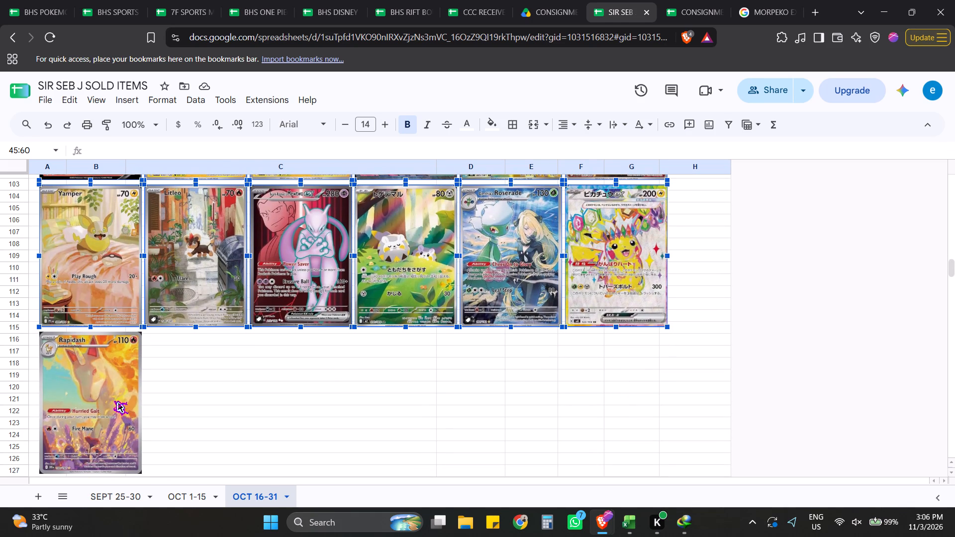
pyautogui.scroll(6, 311, 403)
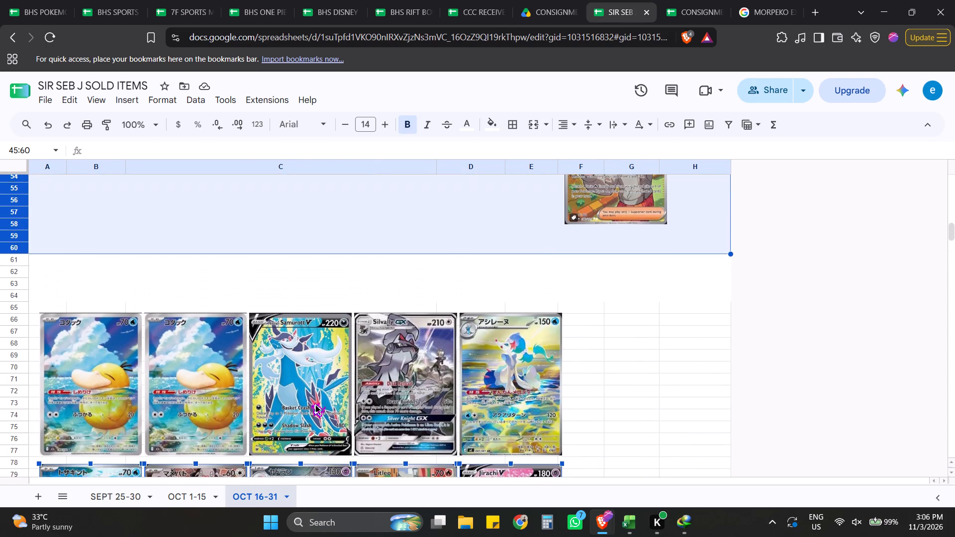
pyautogui.press('Up')
pyautogui.press('Up')
pyautogui.press('Up')
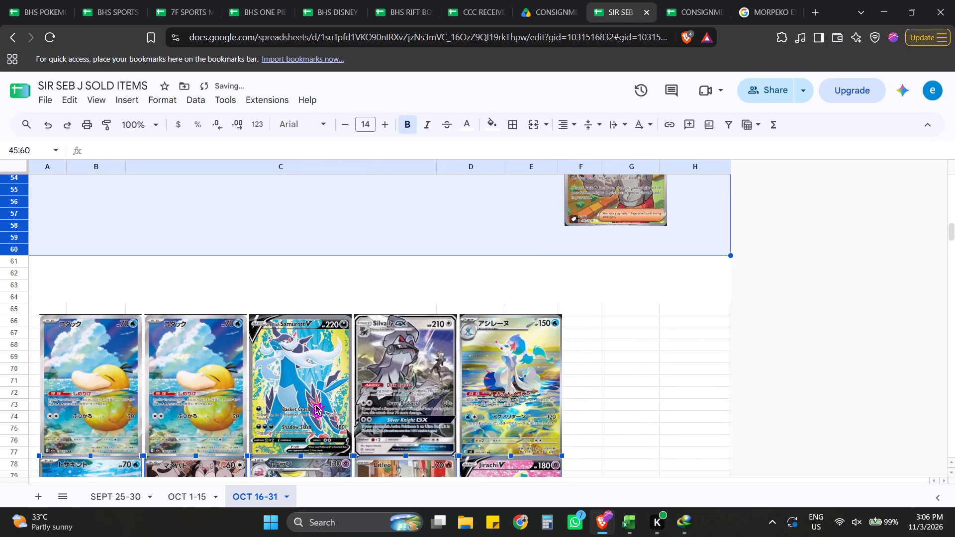
pyautogui.press('Down')
pyautogui.press('Down')
pyautogui.press('Up')
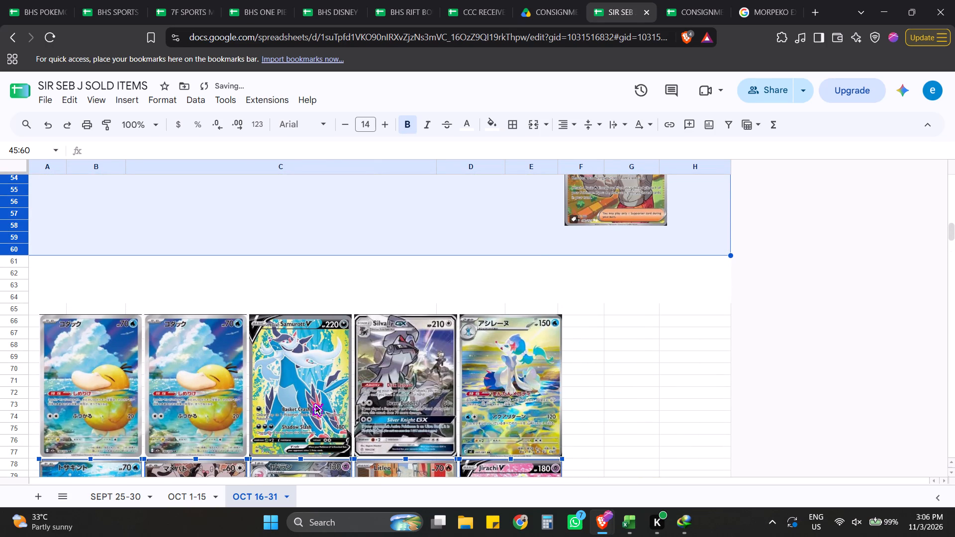
pyautogui.scroll(-3, 311, 403)
pyautogui.scroll(1, 311, 403)
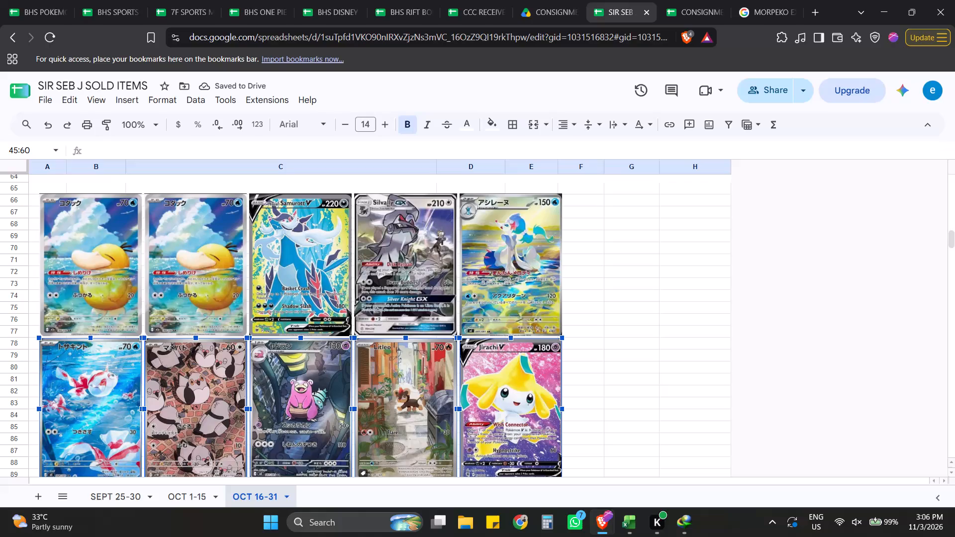
pyautogui.press('Down')
# Add the five Samurott V row pictures to the selection and move the whole group up to row 34, level with the Jacinthe card.
pyautogui.scroll(2, 311, 403)
pyautogui.keyDown('ctrl'); pyautogui.click(108, 352); pyautogui.keyUp('ctrl')
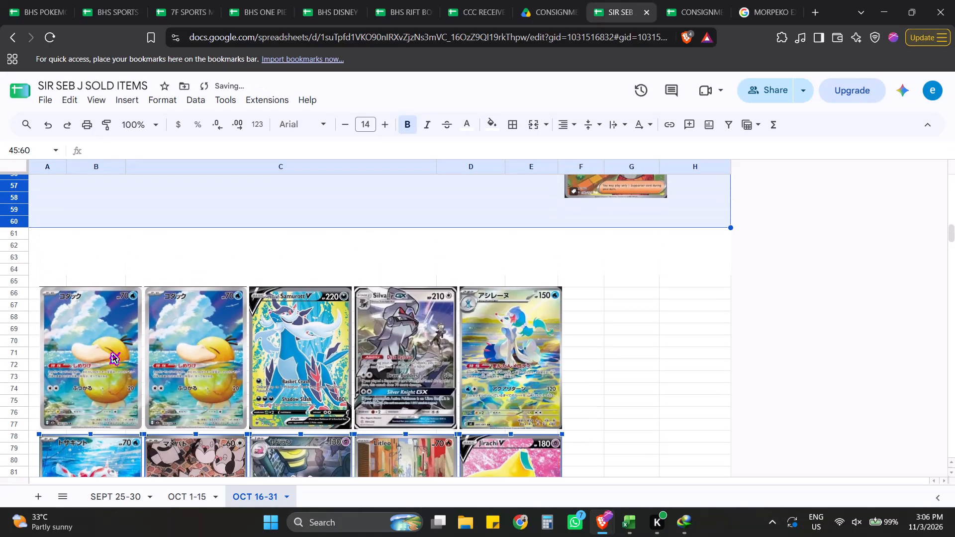
pyautogui.keyDown('ctrl'); pyautogui.click(200, 351); pyautogui.keyUp('ctrl')
pyautogui.keyDown('ctrl'); pyautogui.click(289, 348); pyautogui.keyUp('ctrl')
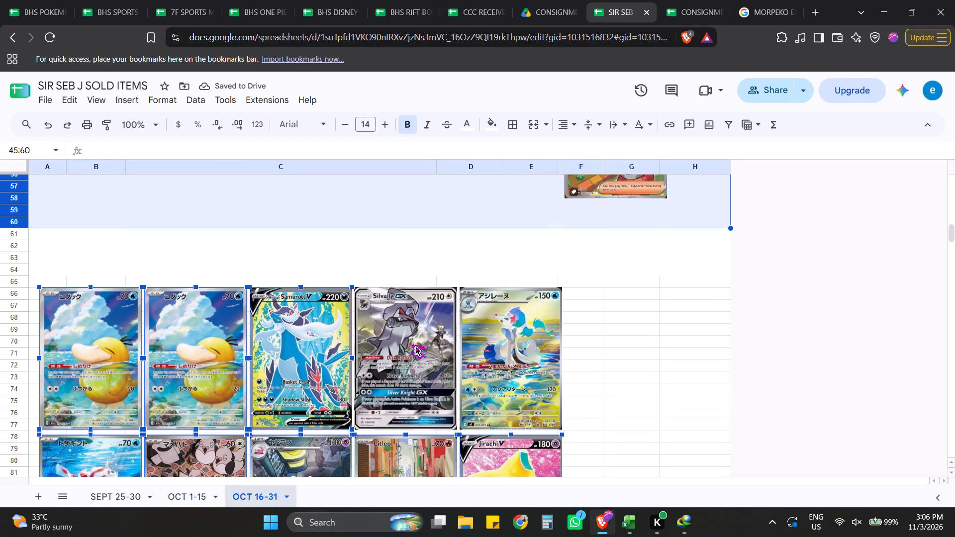
pyautogui.keyDown('ctrl'); pyautogui.click(411, 344); pyautogui.keyUp('ctrl')
pyautogui.keyDown('ctrl'); pyautogui.click(516, 349); pyautogui.keyUp('ctrl')
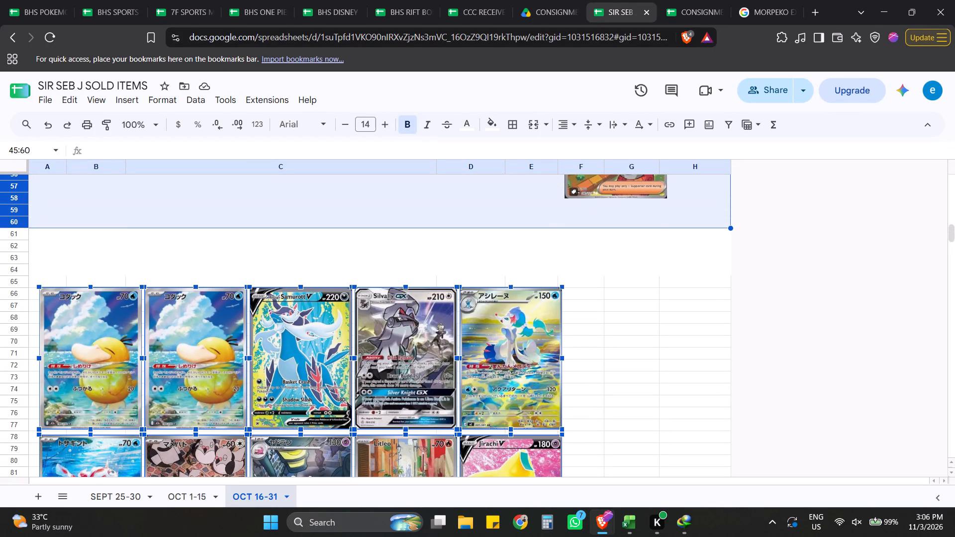
pyautogui.press('Up')
pyautogui.press('Up')
pyautogui.press('Up')
pyautogui.press('Up')
pyautogui.press('Up')
pyautogui.press('Up')
pyautogui.press('Up')
pyautogui.press('Up')
pyautogui.press('Up')
pyautogui.press('Up')
pyautogui.press('Up')
pyautogui.press('Up')
pyautogui.press('Up')
pyautogui.press('Up')
pyautogui.press('Up')
pyautogui.press('Up')
pyautogui.press('Up')
pyautogui.press('Up')
pyautogui.press('Up')
pyautogui.press('Up')
pyautogui.press('Up')
pyautogui.press('Up')
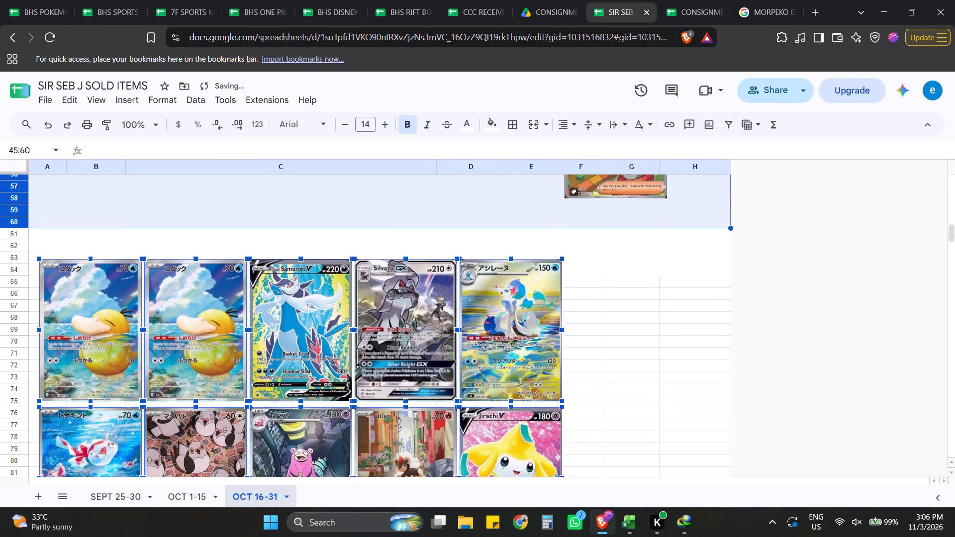
pyautogui.press('Up')
pyautogui.press('Up')
pyautogui.press('Up')
pyautogui.press('Up')
pyautogui.press('Up')
pyautogui.press('Up')
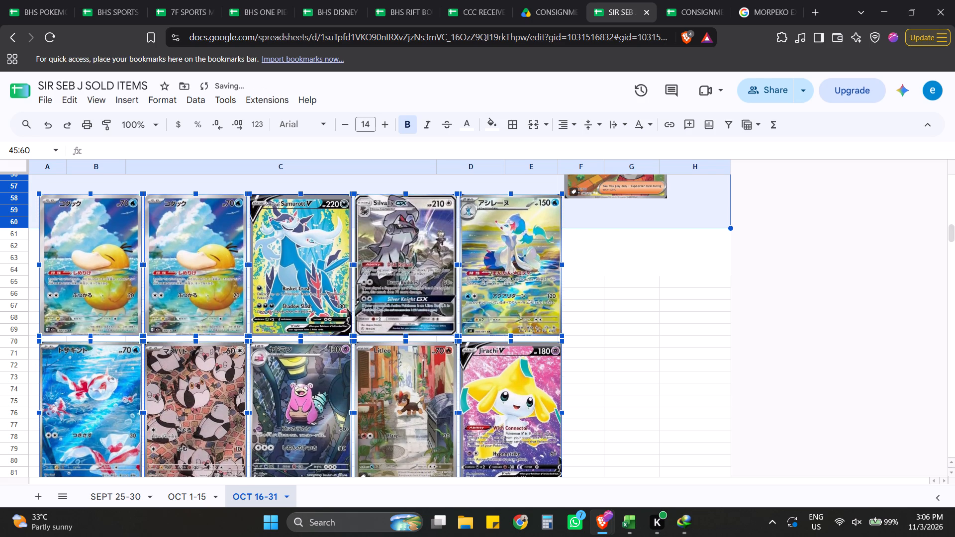
pyautogui.scroll(4, 516, 349)
pyautogui.press('Up')
pyautogui.press('Up')
pyautogui.press('Up')
pyautogui.press('Up')
pyautogui.press('Up')
pyautogui.press('Up')
pyautogui.press('Up')
pyautogui.press('Up')
pyautogui.press('Up')
pyautogui.press('Up')
pyautogui.press('Up')
pyautogui.press('Up')
pyautogui.press('Up')
pyautogui.press('Up')
pyautogui.press('Up')
pyautogui.press('Up')
pyautogui.press('Up')
pyautogui.press('Up')
pyautogui.press('Up')
pyautogui.press('Up')
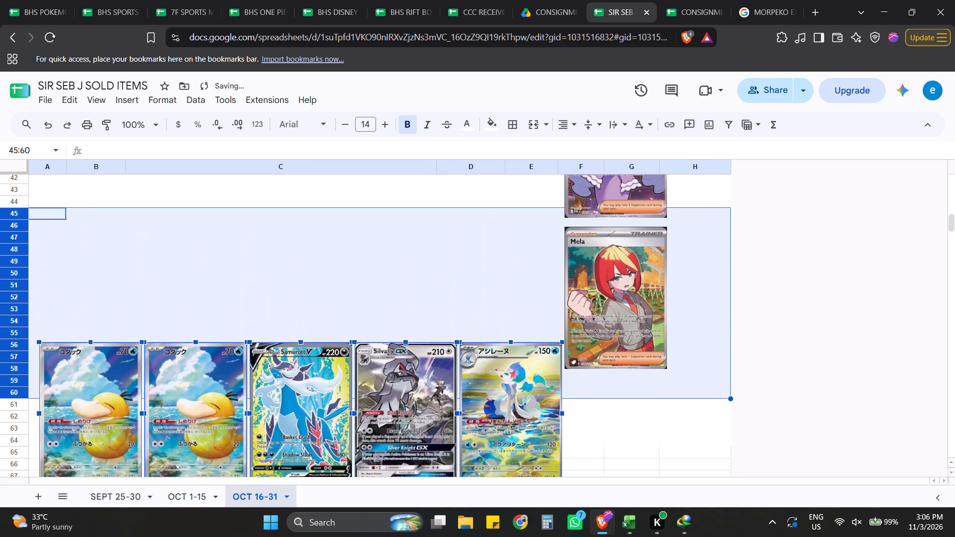
pyautogui.press('Up')
pyautogui.press('Up')
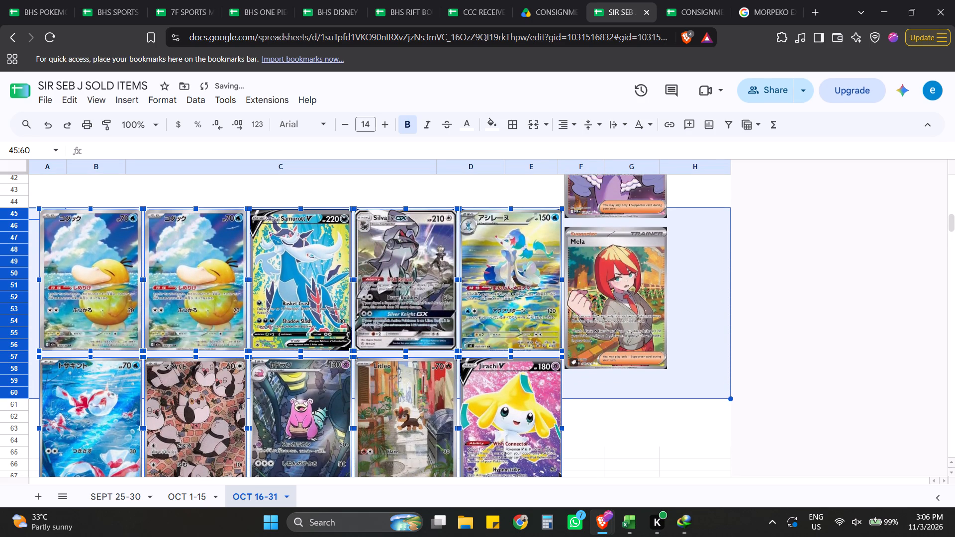
pyautogui.scroll(3, 516, 349)
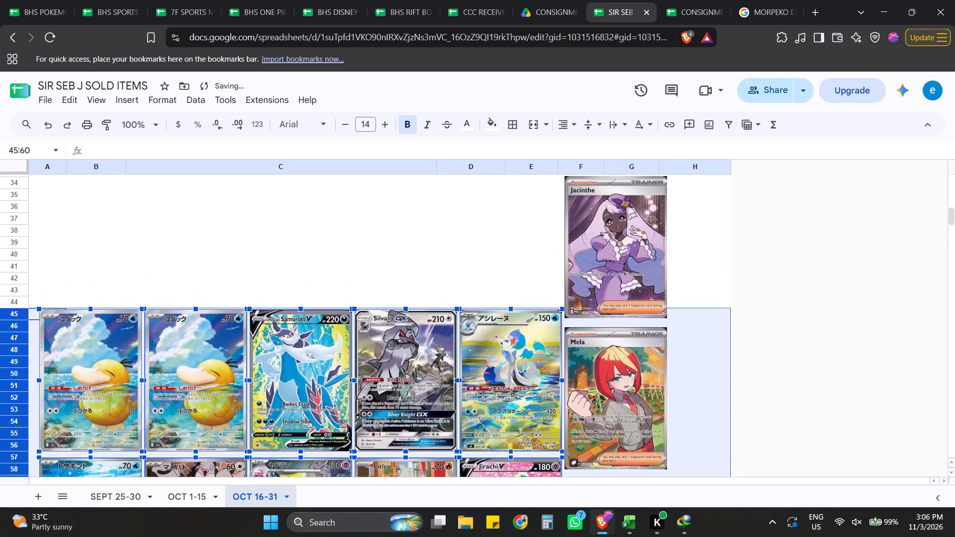
pyautogui.press('Up')
pyautogui.press('Up')
pyautogui.press('Up')
pyautogui.press('Up')
pyautogui.press('Up')
pyautogui.press('Up')
pyautogui.press('Up')
pyautogui.press('Up')
pyautogui.press('Up')
pyautogui.press('Up')
pyautogui.press('Up')
pyautogui.press('Up')
pyautogui.press('Up')
pyautogui.press('Up')
pyautogui.press('Up')
pyautogui.press('Up')
pyautogui.press('Up')
pyautogui.press('Up')
pyautogui.press('Up')
pyautogui.press('Up')
pyautogui.press('Up')
pyautogui.press('Up')
pyautogui.press('Up')
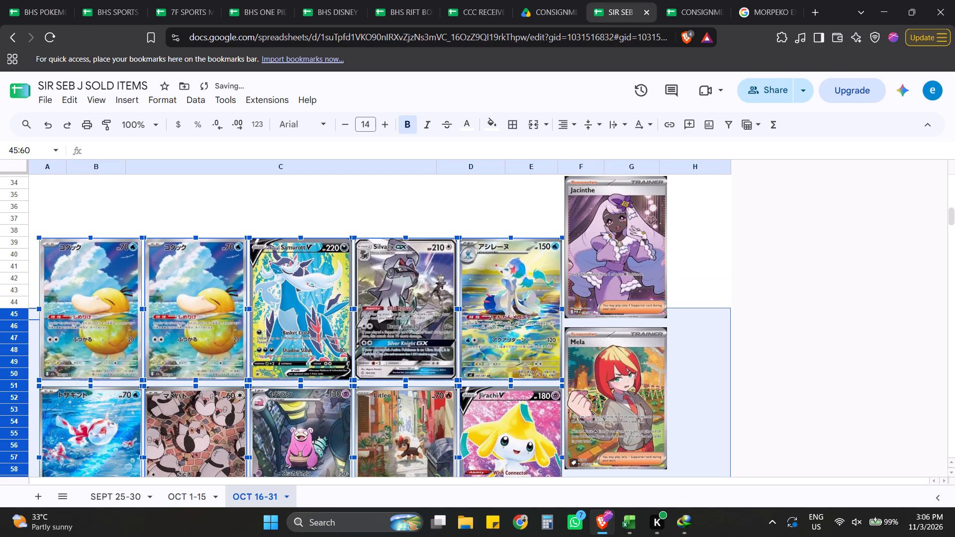
pyautogui.press('Up')
pyautogui.press('Up')
pyautogui.press('Up')
pyautogui.press('Up')
pyautogui.press('Up')
pyautogui.press('Up')
pyautogui.press('Up')
pyautogui.press('Up')
pyautogui.press('Up')
pyautogui.press('Up')
pyautogui.press('Up')
pyautogui.press('Up')
pyautogui.press('Up')
pyautogui.press('Up')
pyautogui.scroll(1, 516, 349)
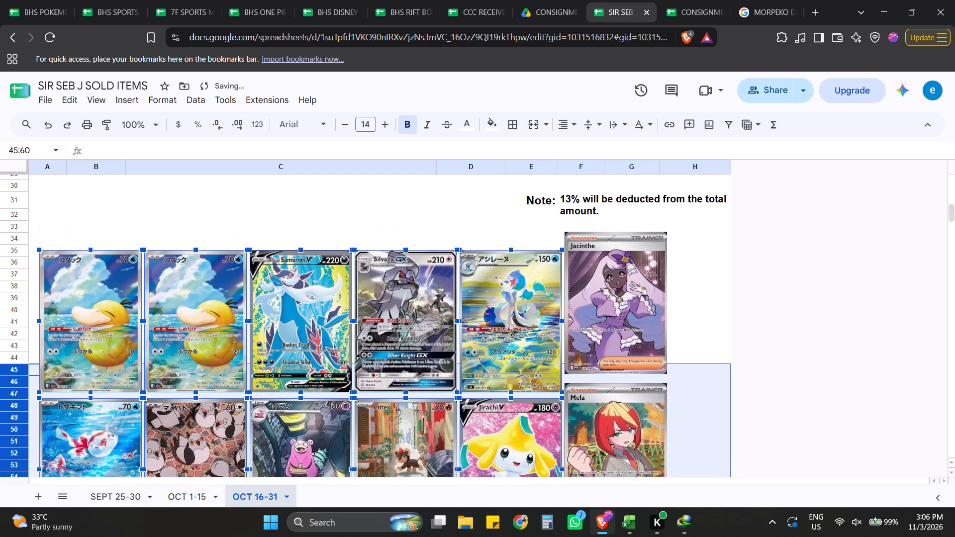
pyautogui.press('Up')
pyautogui.press('Up')
pyautogui.press('Up')
pyautogui.press('Up')
pyautogui.press('Up')
pyautogui.press('Up')
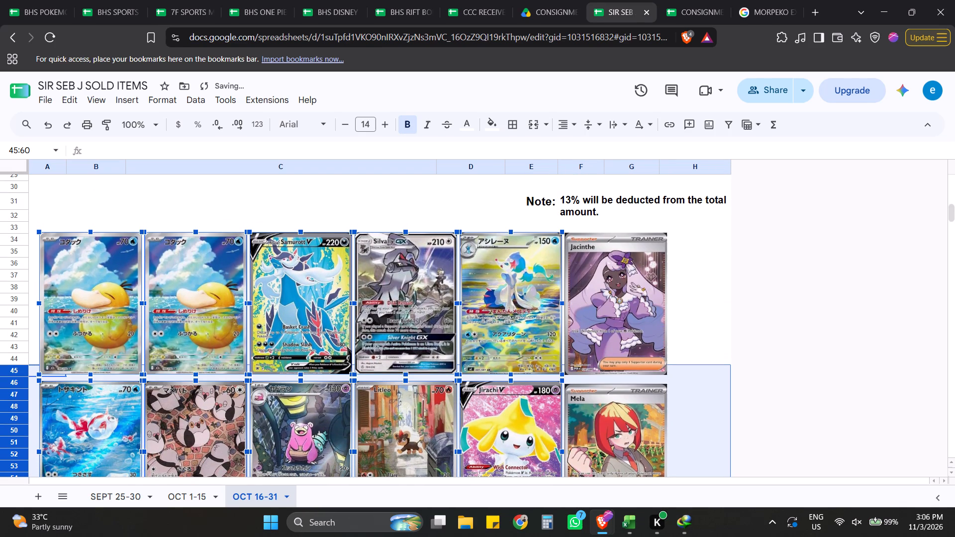
pyautogui.press('Down')
pyautogui.press('Up')
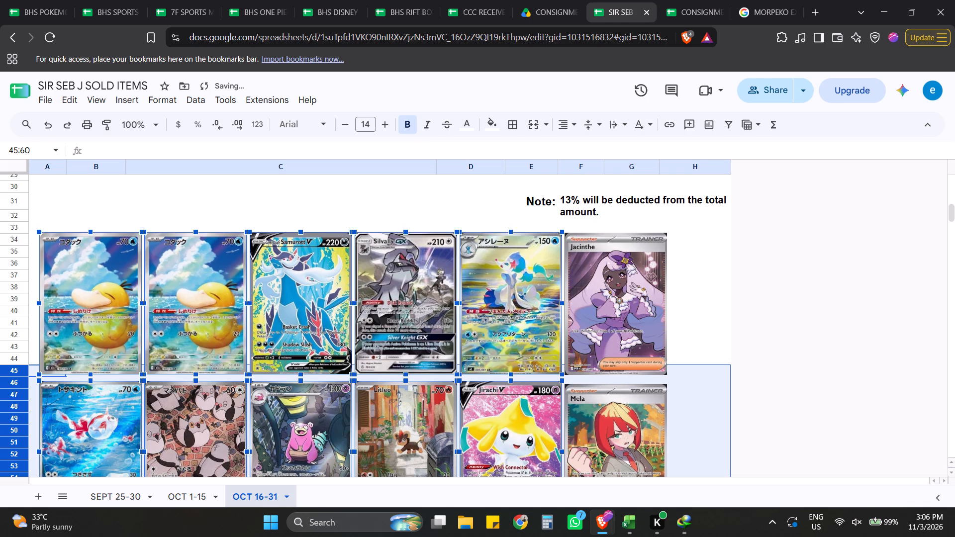
pyautogui.click(700, 302)
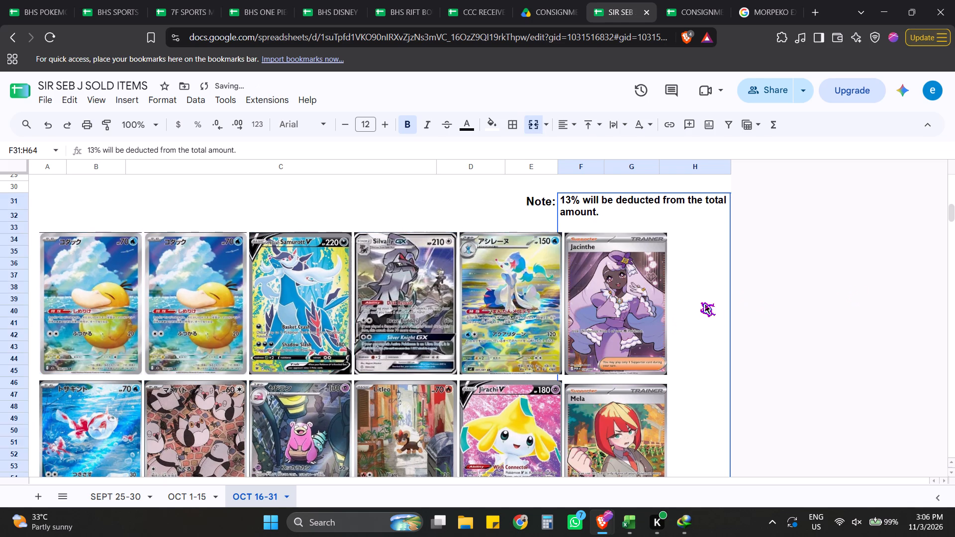
# Nudge the Mela card picture up so it lines up with the Jirachi V row at row 46.
pyautogui.scroll(-3, 619, 337)
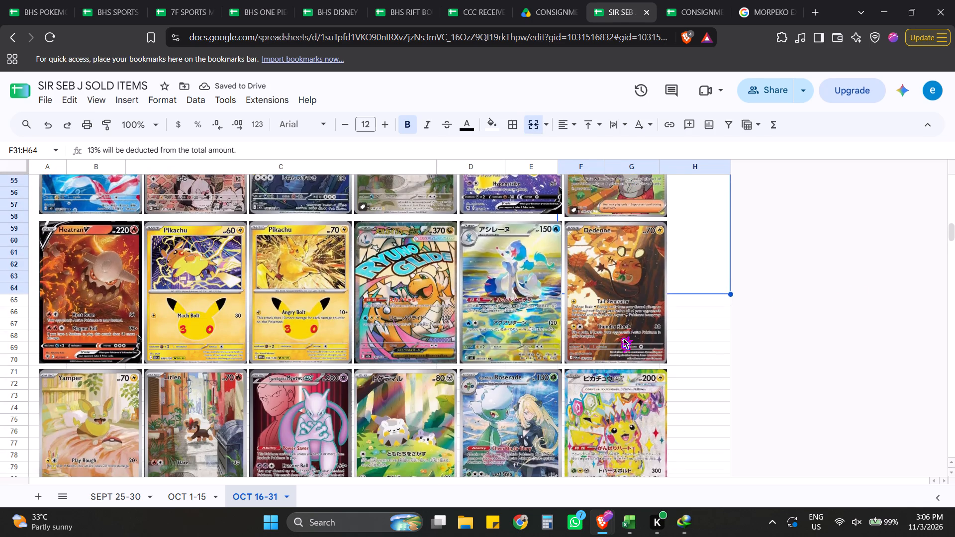
pyautogui.scroll(-2, 619, 337)
pyautogui.scroll(1, 619, 337)
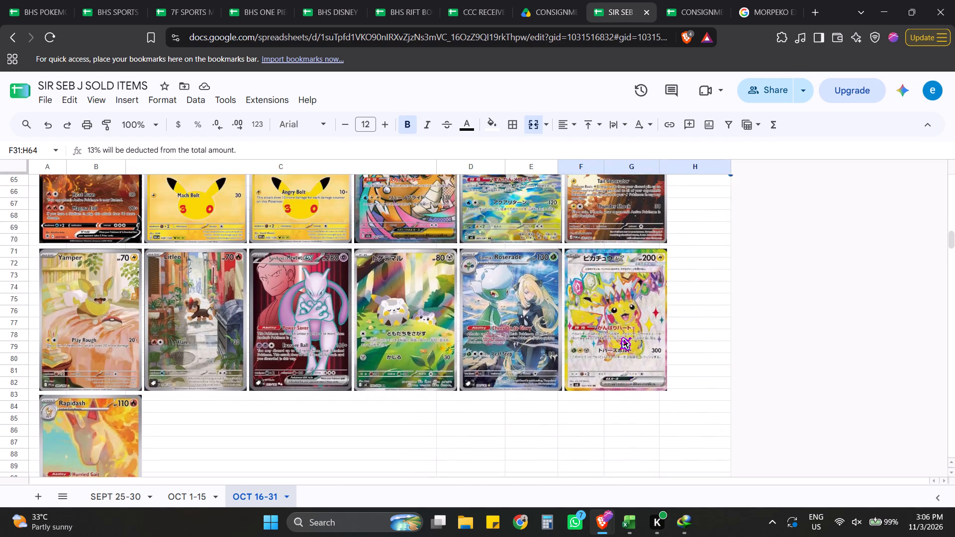
pyautogui.scroll(3, 619, 337)
pyautogui.click(702, 341)
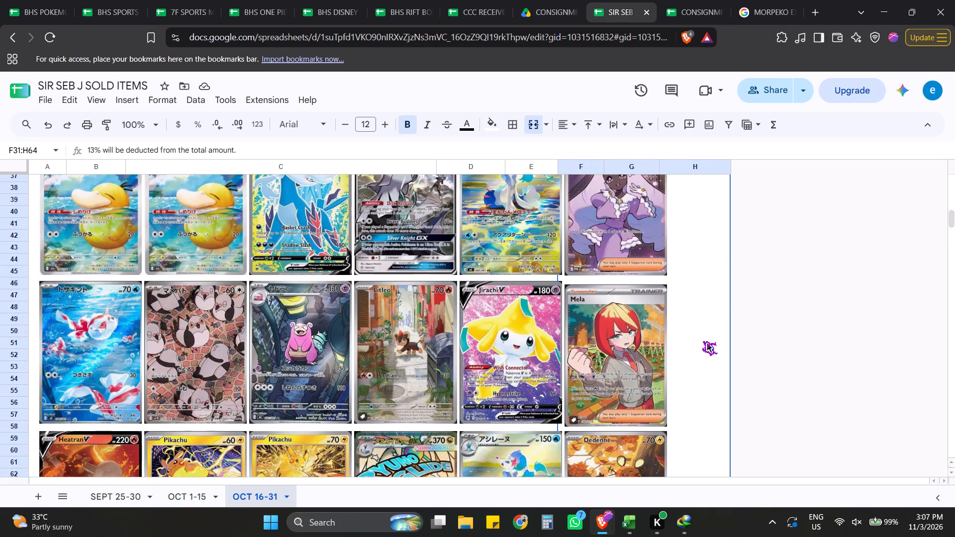
pyautogui.click(639, 345)
pyautogui.press('Up')
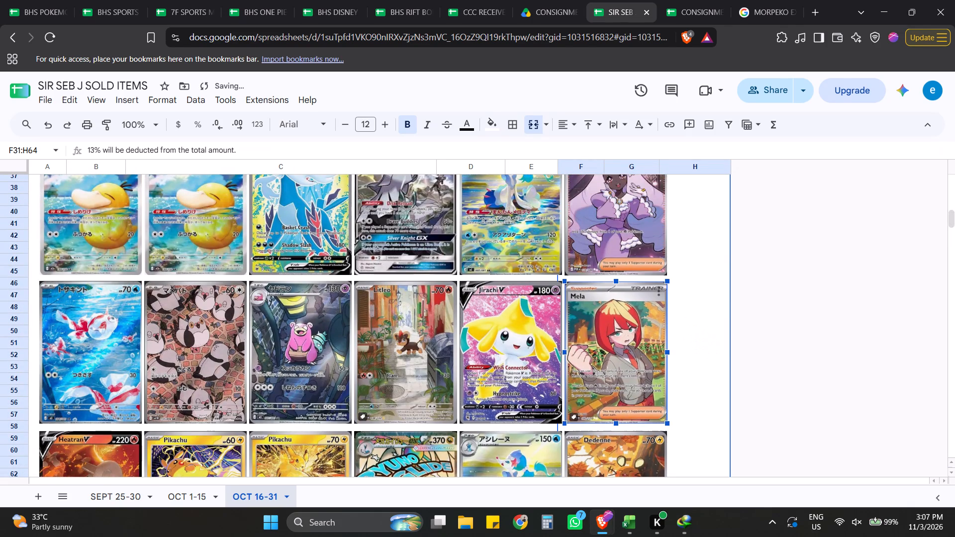
pyautogui.click(701, 377)
# Check the alignment and spacing of the card picture rows from the deduction note down to the last card.
pyautogui.scroll(-1, 701, 377)
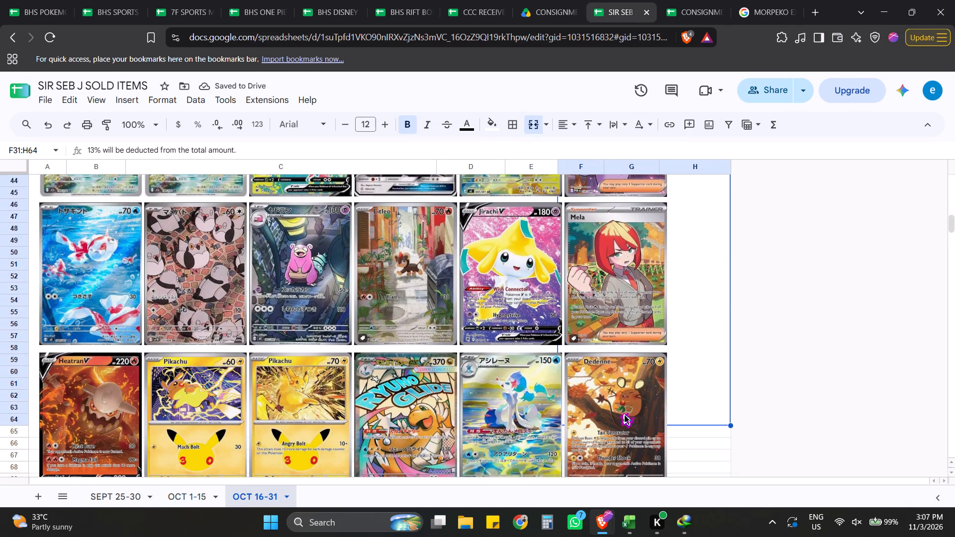
pyautogui.click(620, 413)
pyautogui.click(698, 450)
pyautogui.scroll(-2, 698, 450)
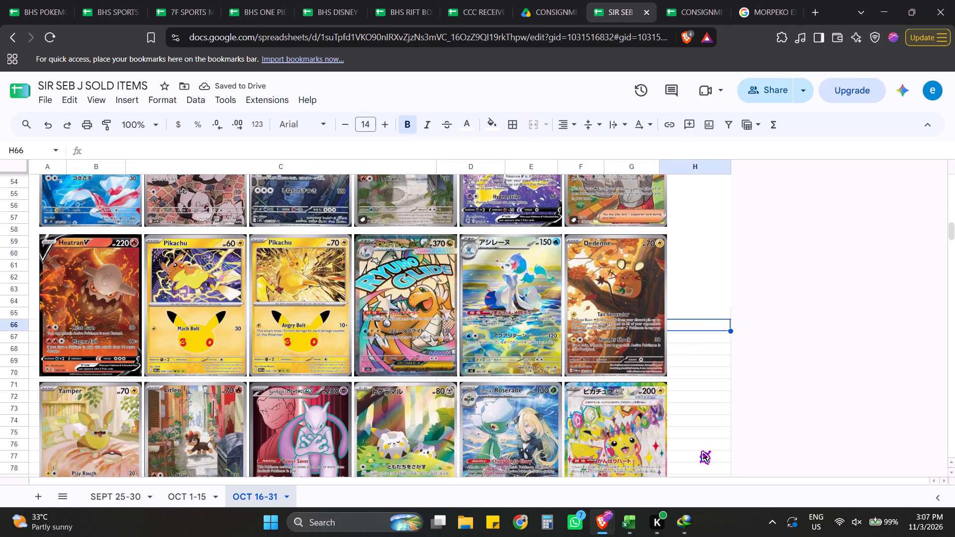
pyautogui.scroll(-2, 698, 450)
pyautogui.scroll(4, 698, 450)
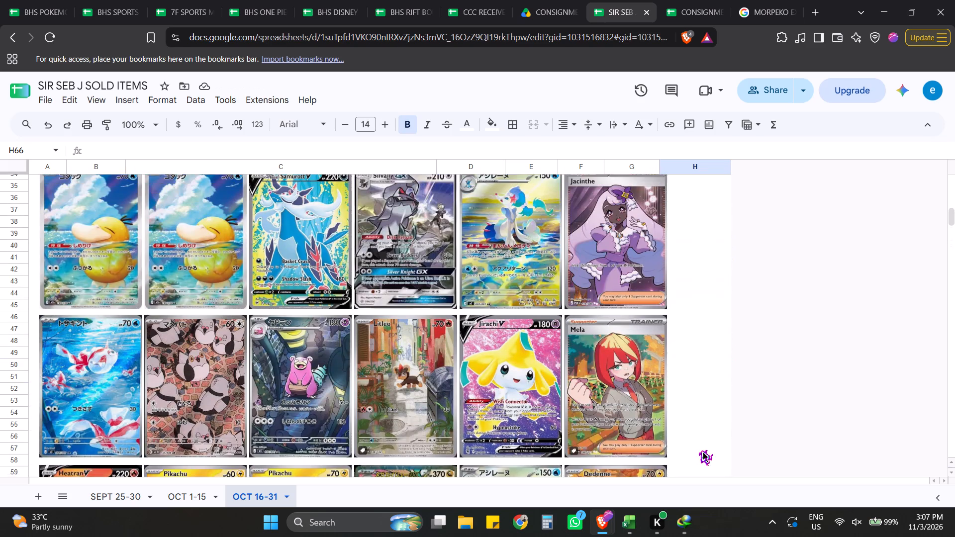
pyautogui.scroll(1, 698, 450)
pyautogui.scroll(-2, 698, 450)
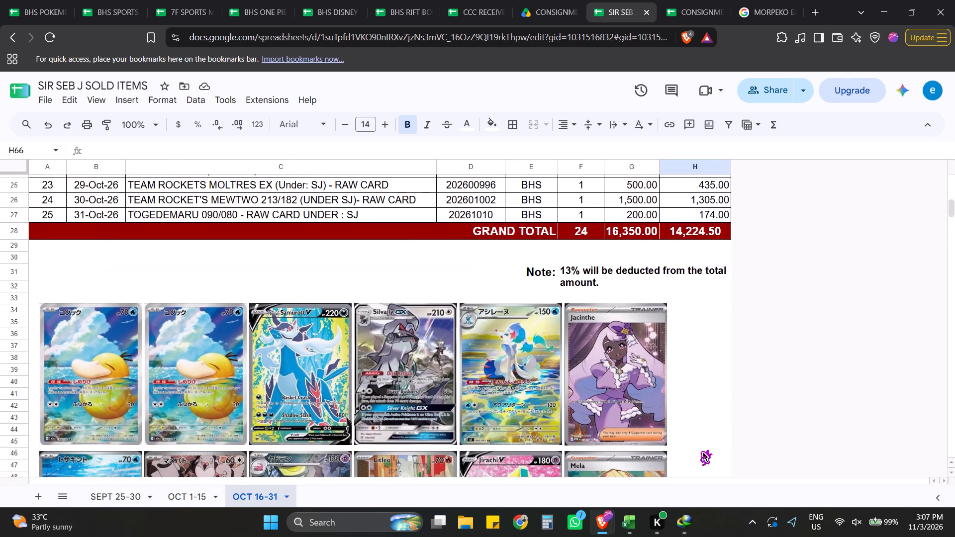
# Insert 14 blank rows below row 59 and another 14 below row 73, around the Heatran V card row.
pyautogui.scroll(-2, 698, 450)
pyautogui.scroll(2, 698, 450)
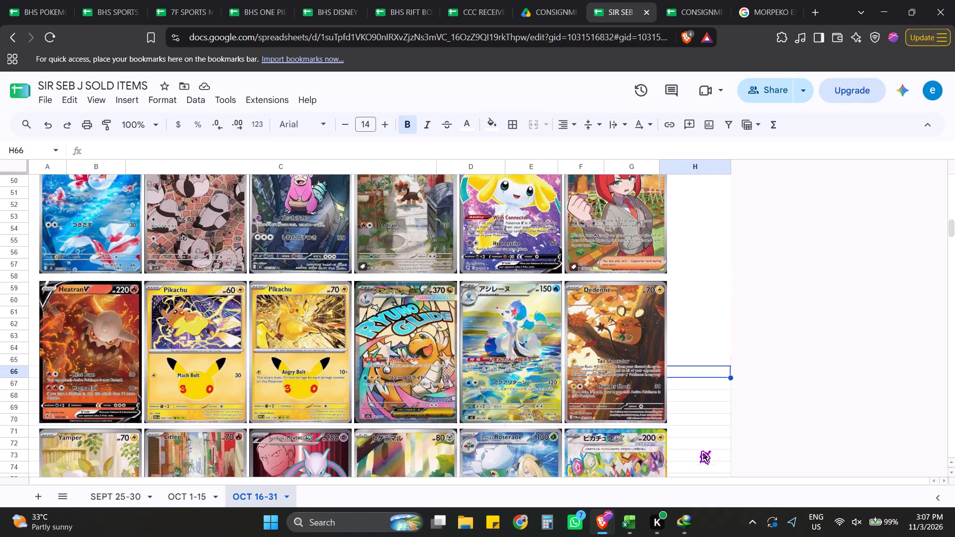
pyautogui.scroll(2, 698, 450)
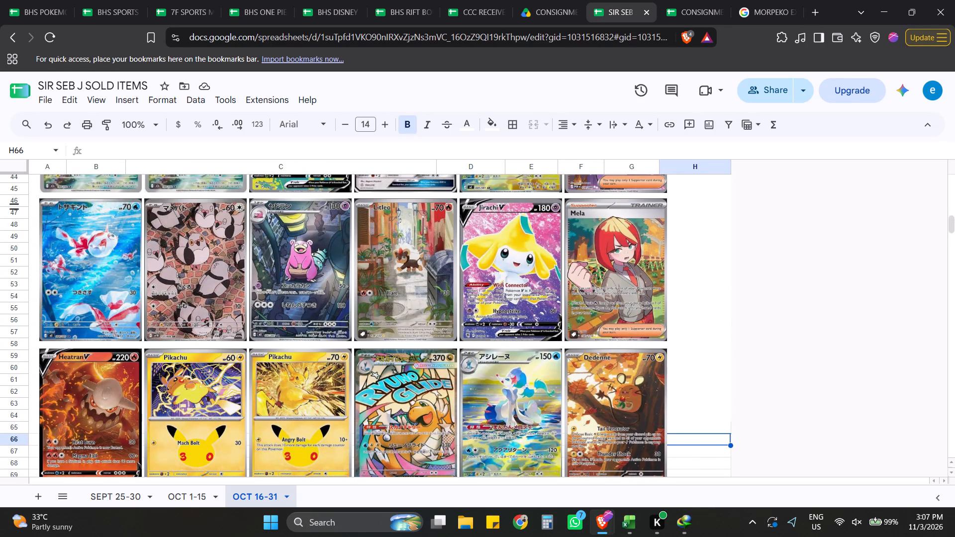
pyautogui.moveTo(19, 199); pyautogui.dragTo(0, 354)
pyautogui.rightClick(0, 354)
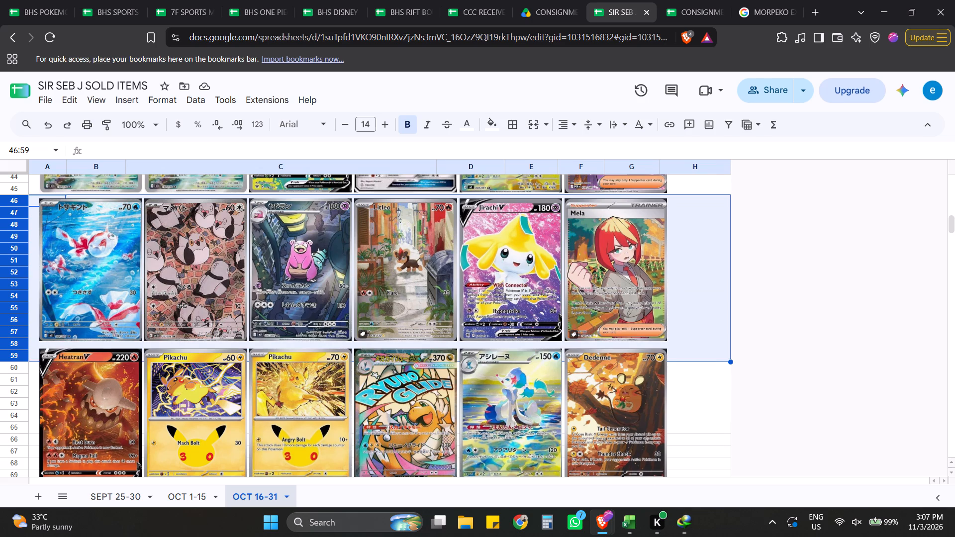
pyautogui.click(81, 298)
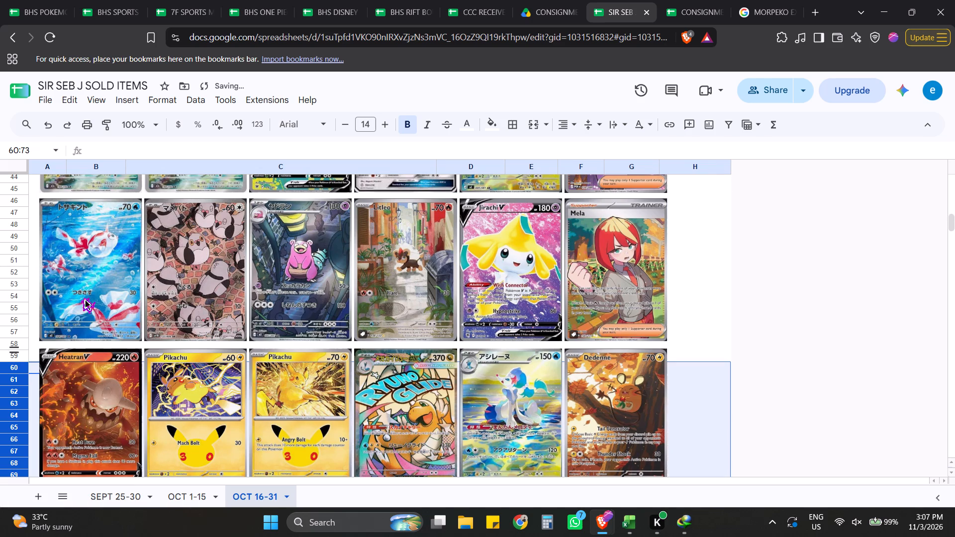
pyautogui.scroll(-2, 81, 298)
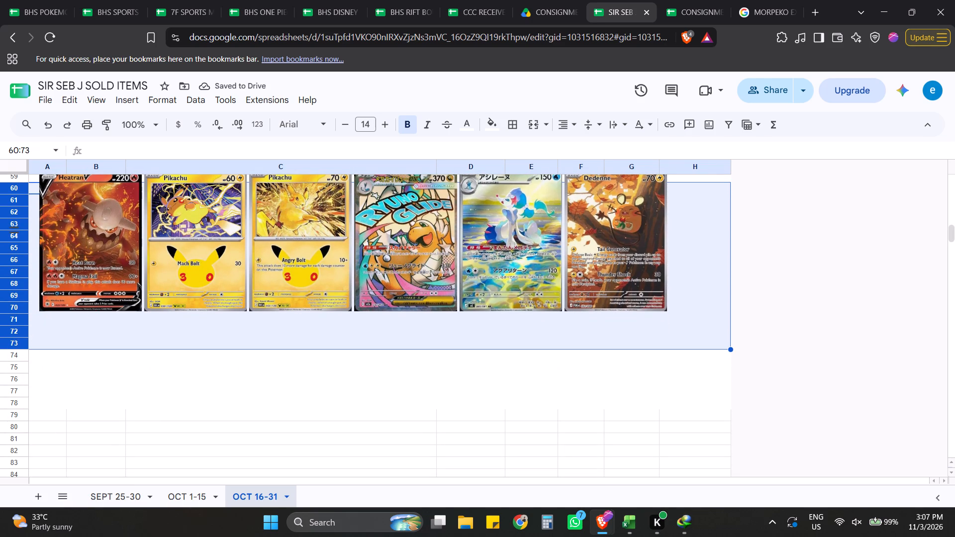
pyautogui.click(12, 231)
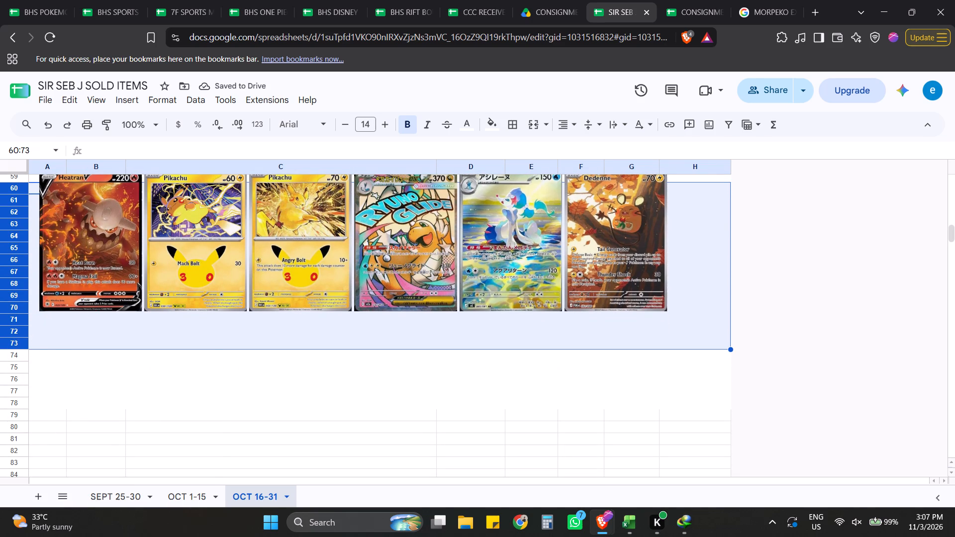
pyautogui.rightClick(14, 235)
pyautogui.click(82, 307)
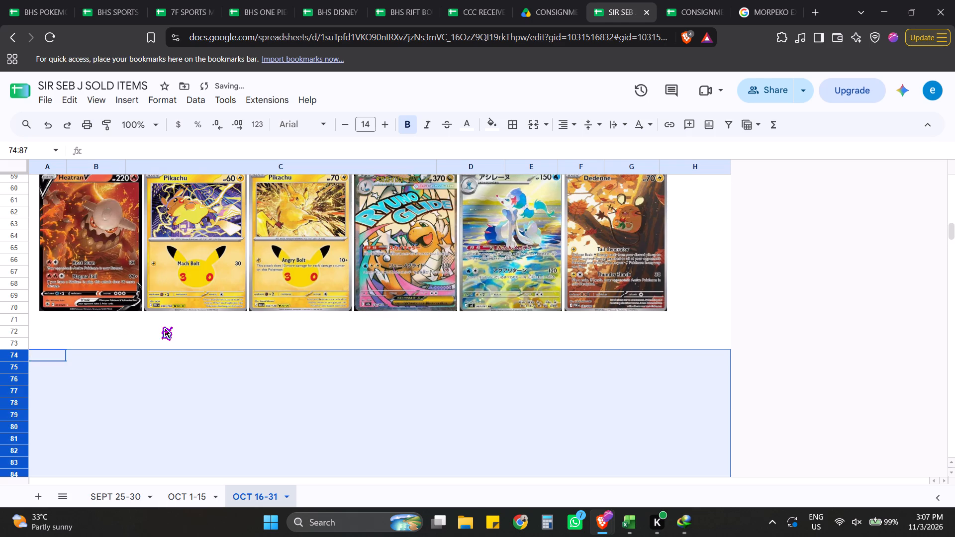
# Move the six Yamper row pictures and the Rapidash card together up to row 71, just beneath the Heatran V row.
pyautogui.scroll(-4, 160, 326)
pyautogui.click(126, 298)
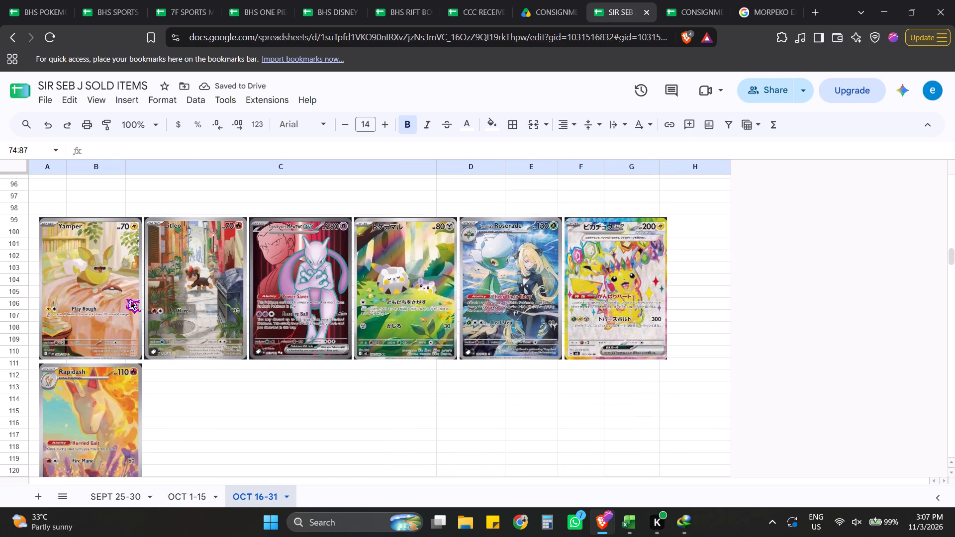
pyautogui.click(191, 295)
pyautogui.click(144, 292)
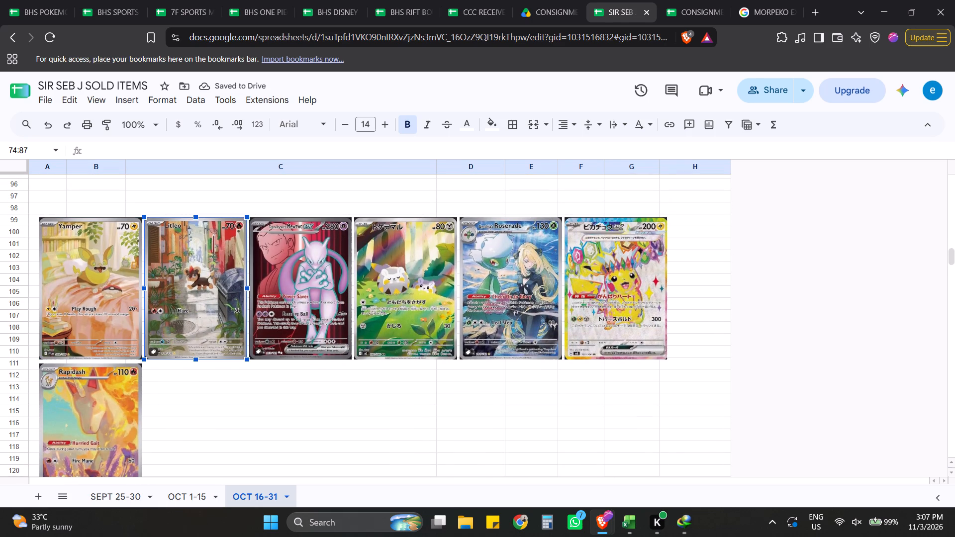
pyautogui.click(92, 289)
pyautogui.keyDown('ctrl'); pyautogui.click(192, 294); pyautogui.keyUp('ctrl')
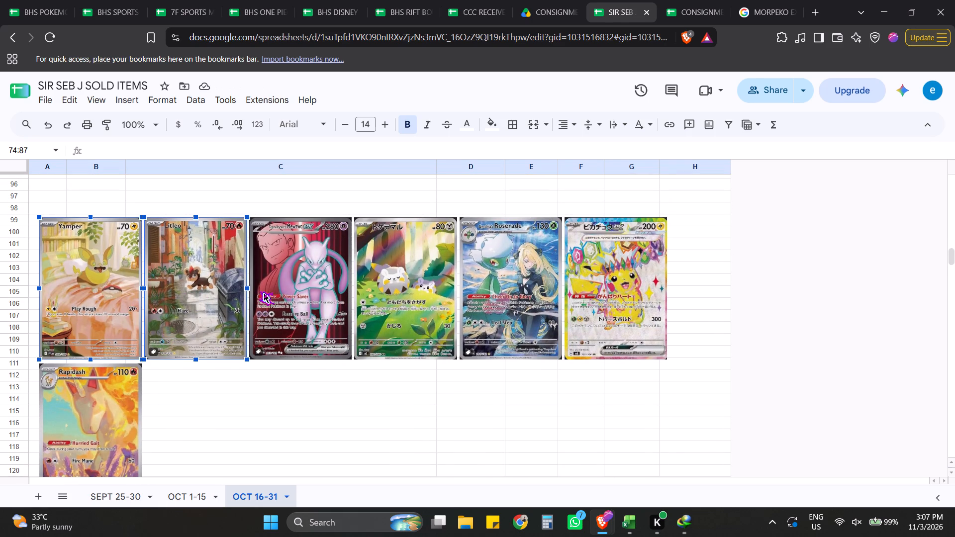
pyautogui.keyDown('ctrl'); pyautogui.click(259, 291); pyautogui.keyUp('ctrl')
pyautogui.keyDown('ctrl'); pyautogui.click(385, 291); pyautogui.keyUp('ctrl')
pyautogui.keyDown('ctrl'); pyautogui.click(477, 290); pyautogui.keyUp('ctrl')
pyautogui.keyDown('ctrl'); pyautogui.click(607, 285); pyautogui.keyUp('ctrl')
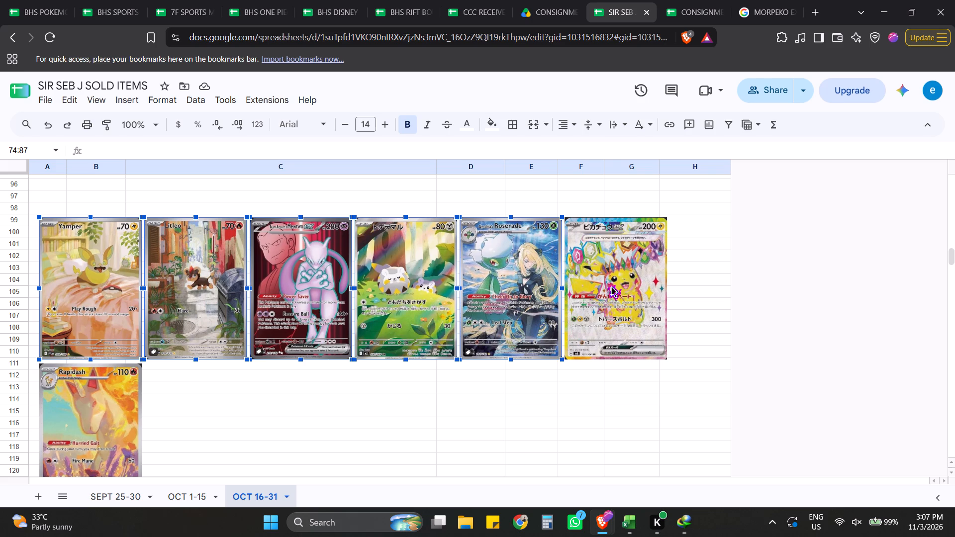
pyautogui.keyDown('ctrl'); pyautogui.click(119, 400); pyautogui.keyUp('ctrl')
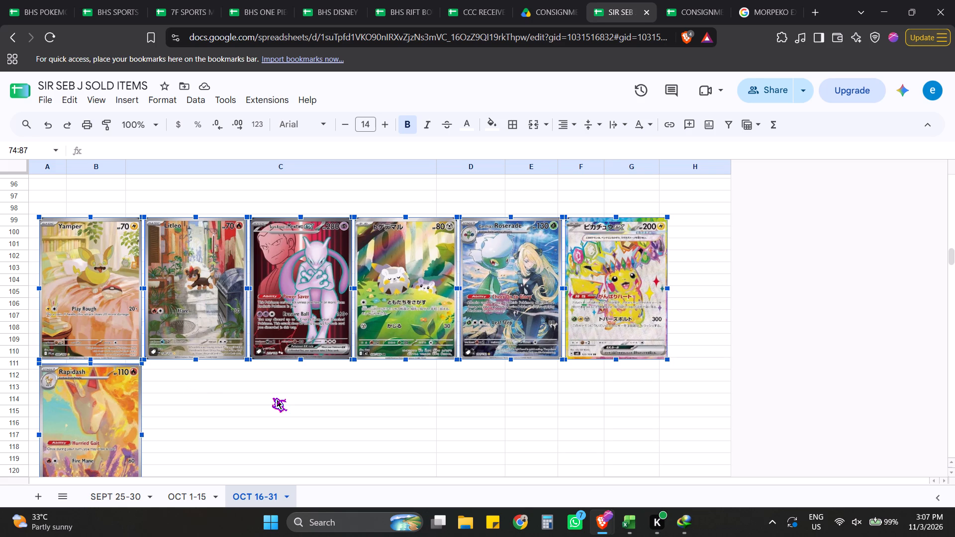
pyautogui.scroll(7, 272, 397)
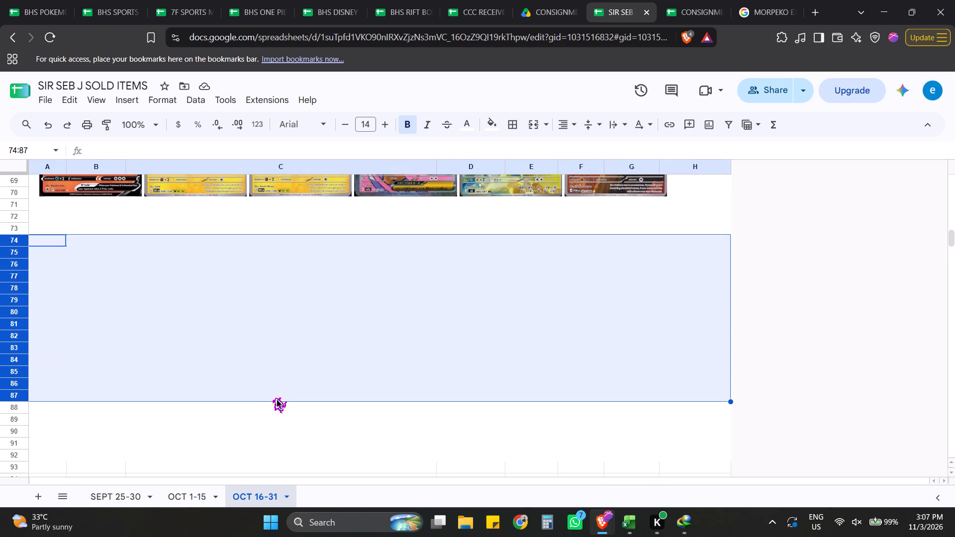
pyautogui.press('Up')
pyautogui.press('Up')
pyautogui.press('Up')
pyautogui.press('Up')
pyautogui.press('Up')
pyautogui.press('Up')
pyautogui.press('Up')
pyautogui.press('Up')
pyautogui.press('Up')
pyautogui.press('Up')
pyautogui.press('Up')
pyautogui.press('Up')
pyautogui.press('Up')
pyautogui.press('Up')
pyautogui.press('Up')
pyautogui.press('Up')
pyautogui.press('Up')
pyautogui.press('Up')
pyautogui.press('Up')
pyautogui.press('Up')
pyautogui.press('Up')
pyautogui.press('Up')
pyautogui.press('Up')
pyautogui.press('Up')
pyautogui.press('Up')
pyautogui.press('Up')
pyautogui.press('Up')
pyautogui.press('Up')
pyautogui.press('Up')
pyautogui.press('Up')
pyautogui.press('Up')
pyautogui.press('Up')
pyautogui.press('Up')
pyautogui.press('Up')
pyautogui.press('Up')
pyautogui.press('Up')
pyautogui.press('Up')
pyautogui.press('Up')
pyautogui.press('Up')
pyautogui.press('Up')
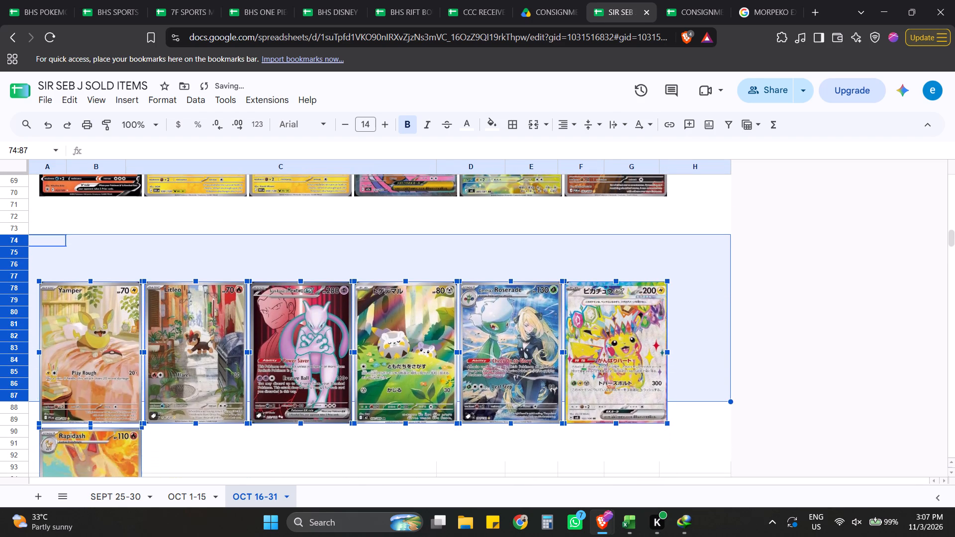
pyautogui.press('Up')
pyautogui.press('Up')
pyautogui.press('Up')
pyautogui.press('Up')
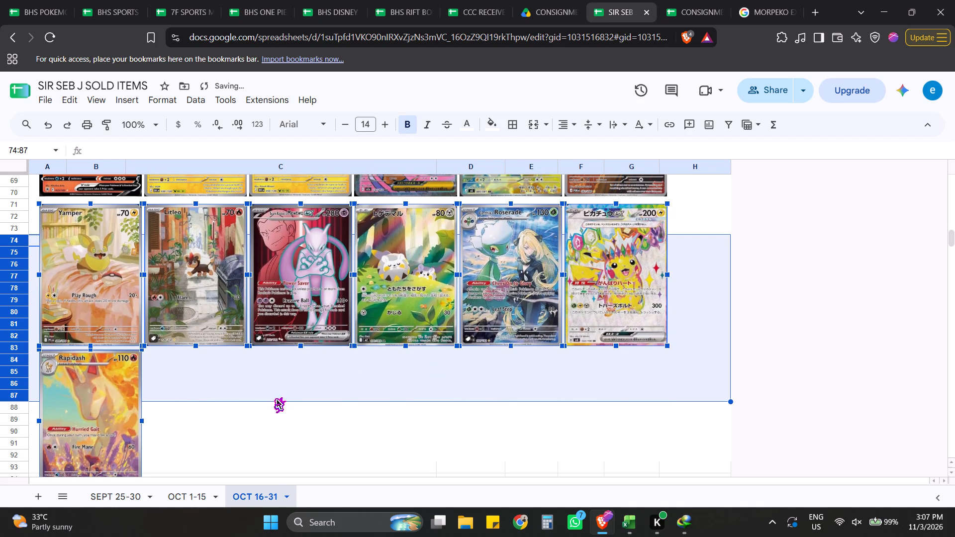
pyautogui.press('Up')
pyautogui.press('Up')
pyautogui.press('Down')
pyautogui.scroll(-1, 317, 429)
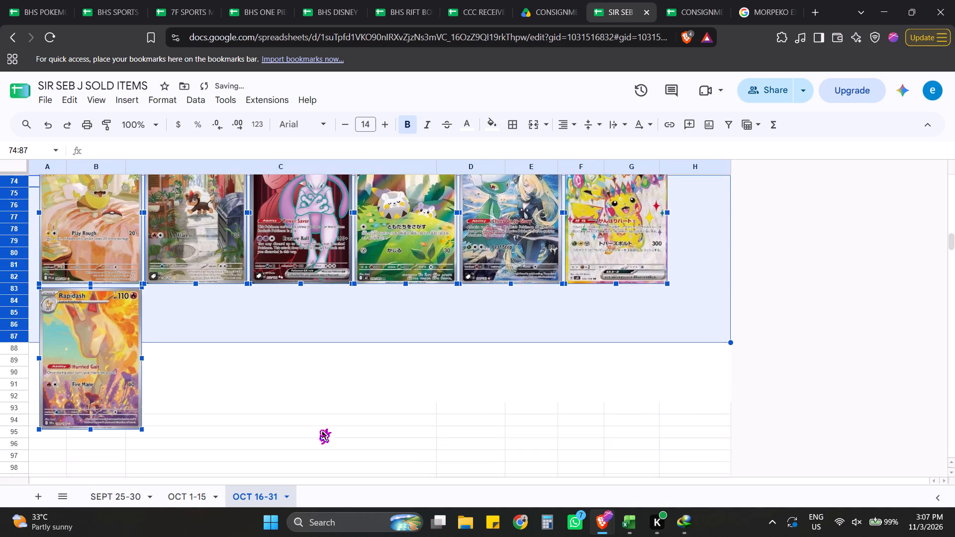
pyautogui.scroll(-1, 317, 429)
pyautogui.click(317, 429)
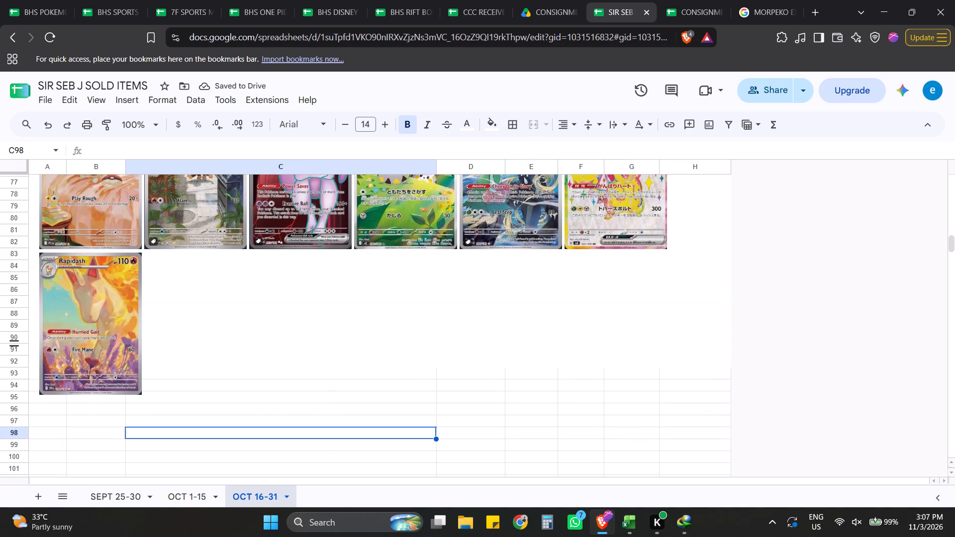
# Extend the blank area beside the Rapidash card by inserting two rows below row 92 and five below row 88.
pyautogui.moveTo(15, 350); pyautogui.dragTo(16, 360)
pyautogui.rightClick(16, 360)
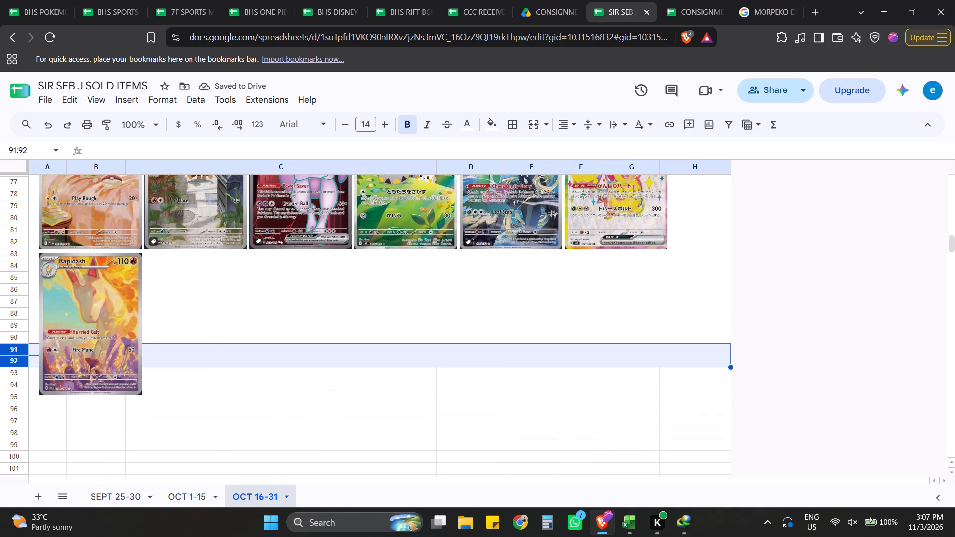
pyautogui.click(78, 299)
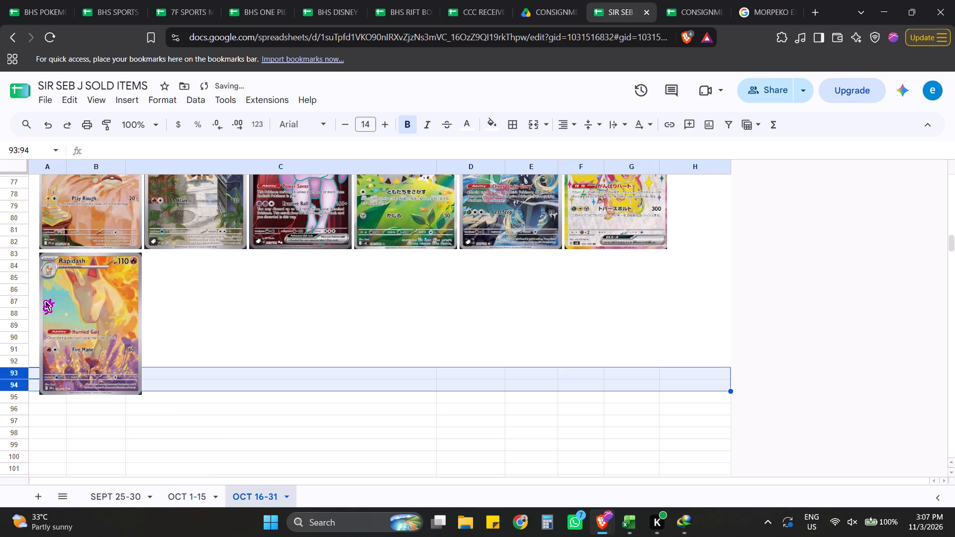
pyautogui.moveTo(18, 267); pyautogui.dragTo(14, 309)
pyautogui.rightClick(14, 309)
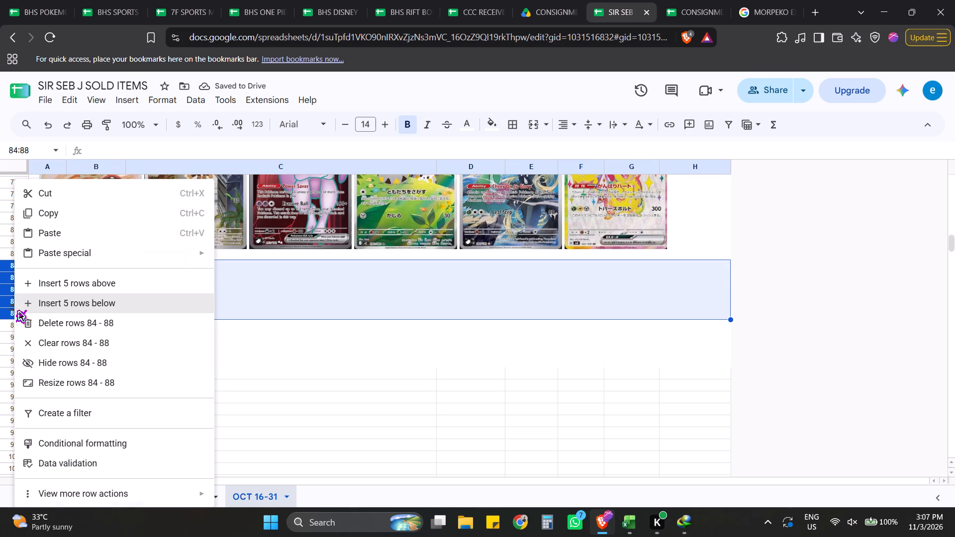
pyautogui.click(62, 296)
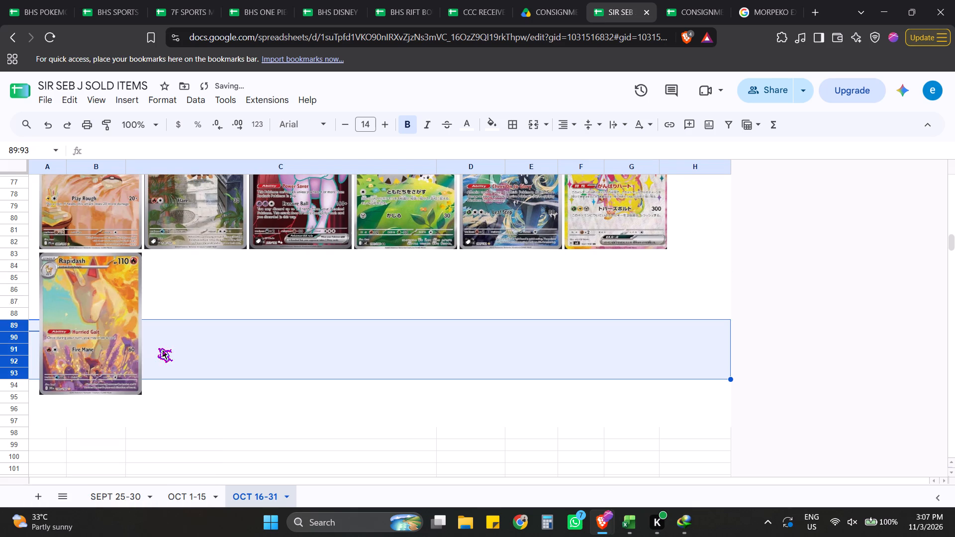
pyautogui.click(158, 348)
# Open the PDF export settings for the OCT 16-31 sheet and review the page preview from the table to the last card.
pyautogui.scroll(11, 302, 341)
pyautogui.scroll(-1, 302, 341)
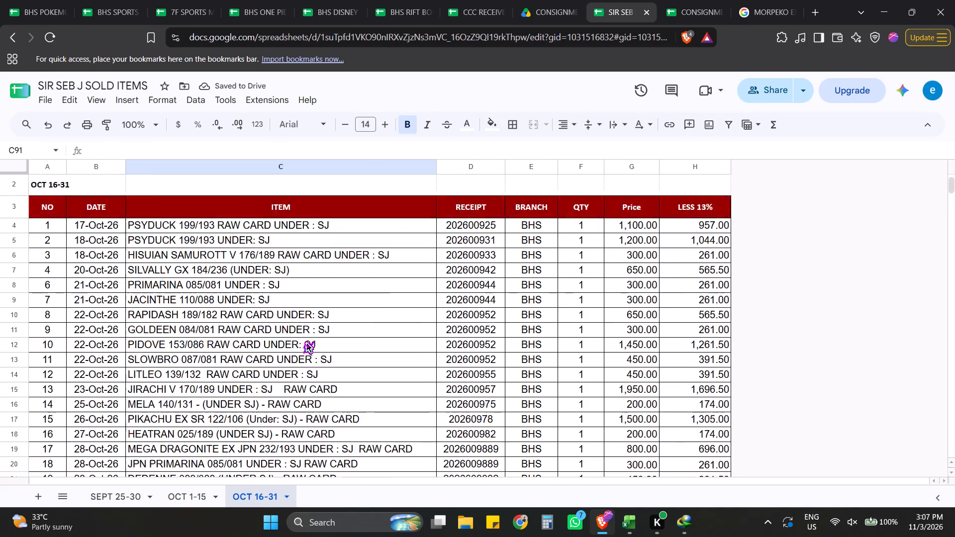
pyautogui.scroll(-1, 302, 341)
pyautogui.click(38, 103)
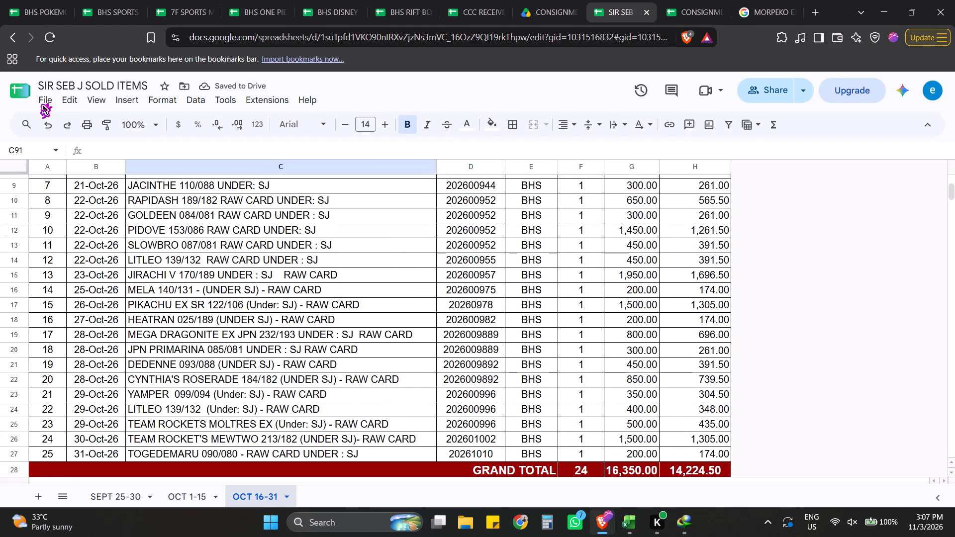
pyautogui.click(41, 102)
pyautogui.click(99, 252)
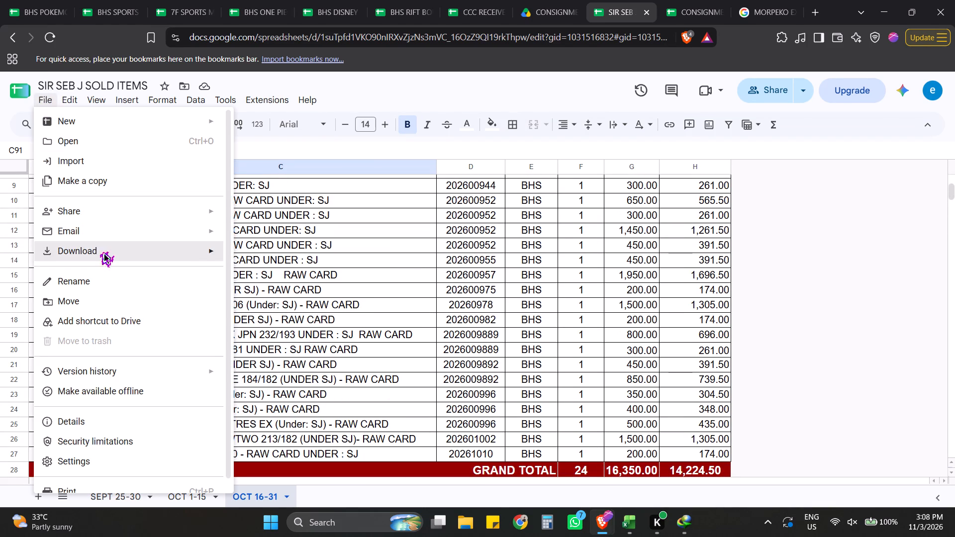
pyautogui.click(269, 294)
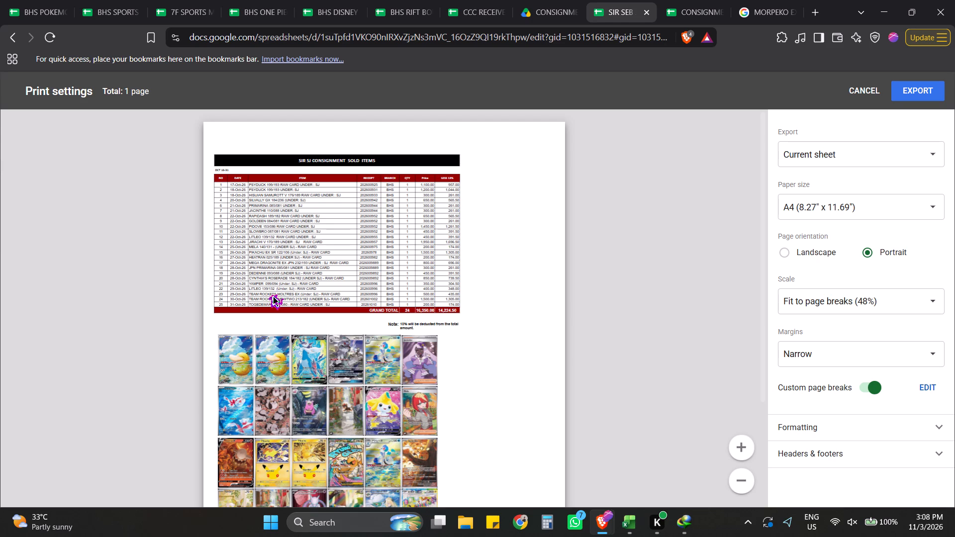
pyautogui.scroll(-2, 383, 357)
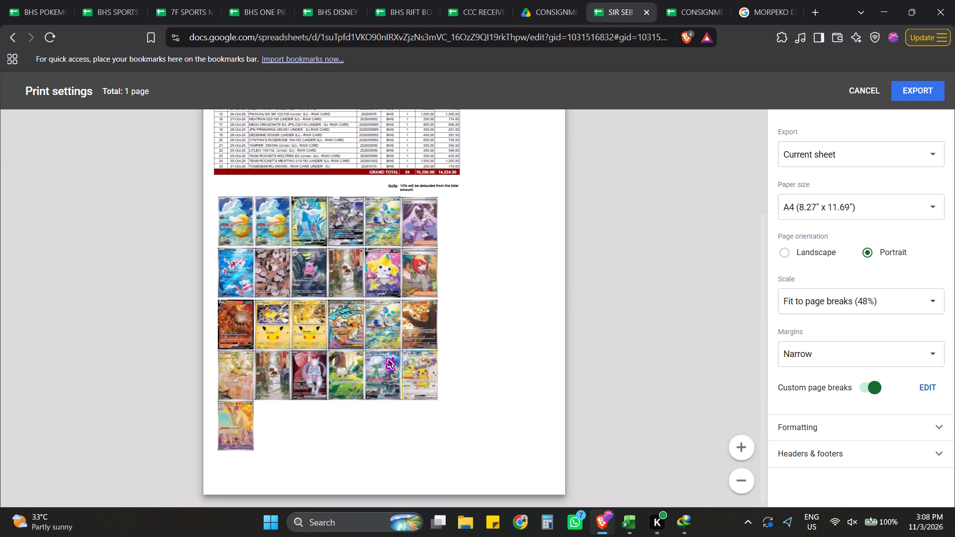
pyautogui.scroll(-1, 383, 357)
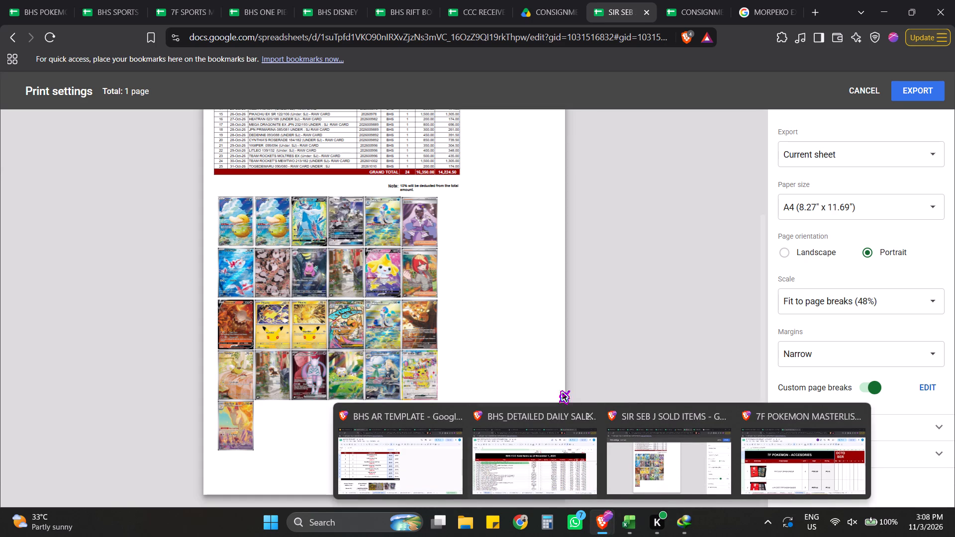
pyautogui.scroll(4, 507, 301)
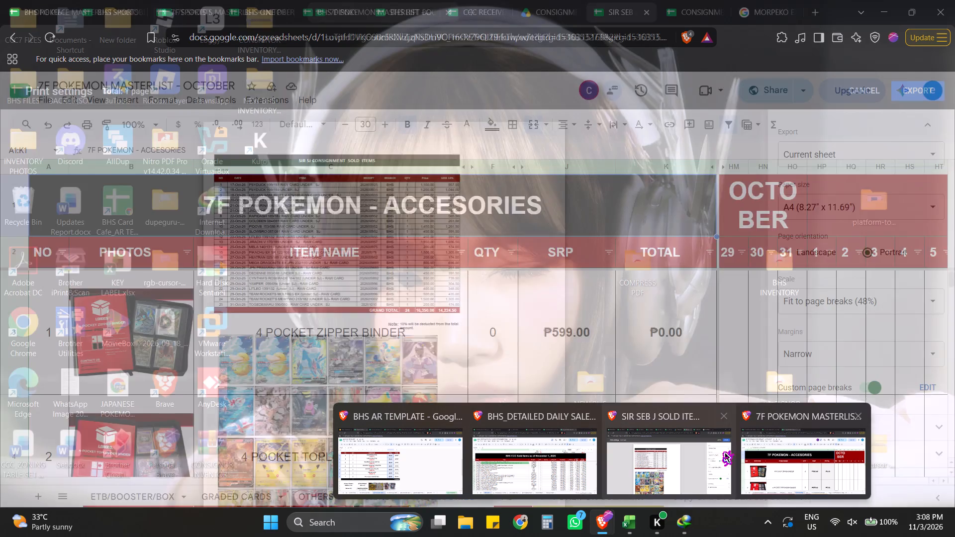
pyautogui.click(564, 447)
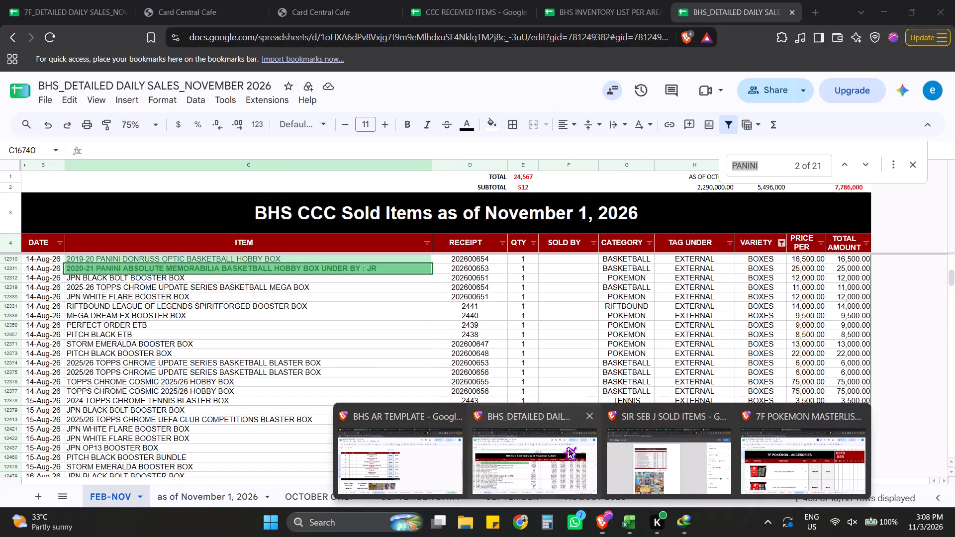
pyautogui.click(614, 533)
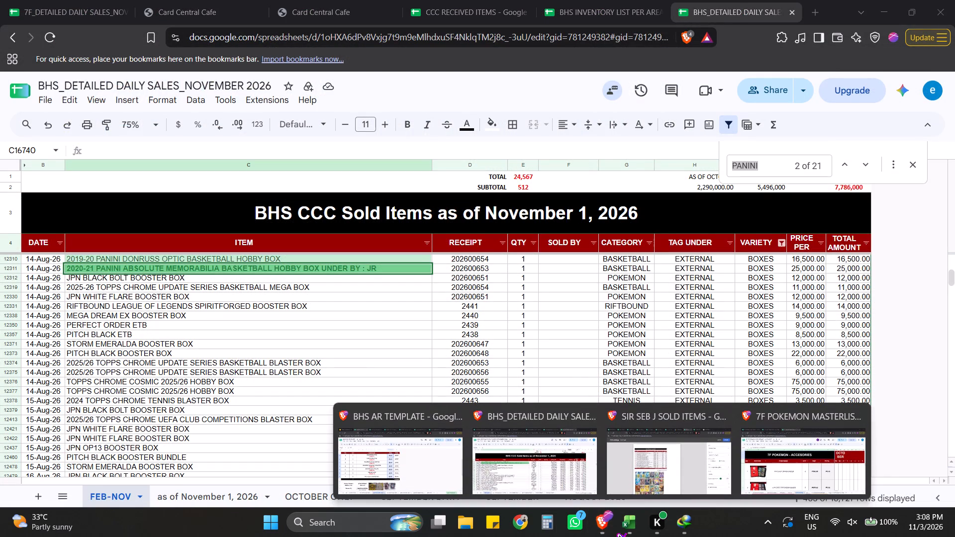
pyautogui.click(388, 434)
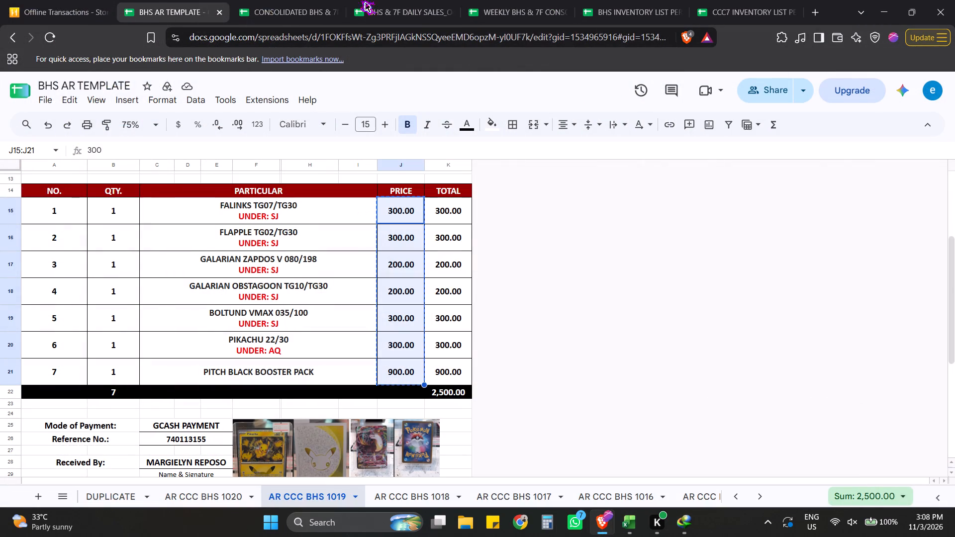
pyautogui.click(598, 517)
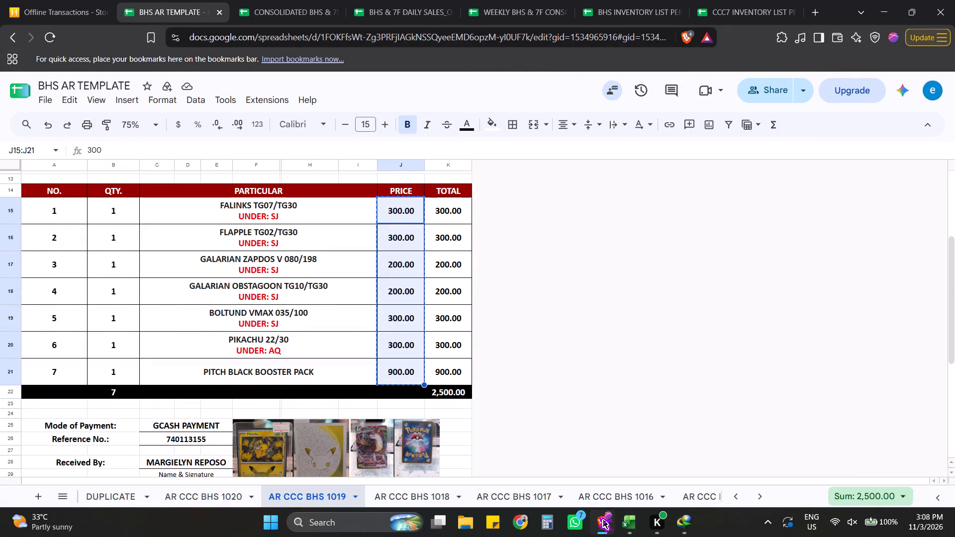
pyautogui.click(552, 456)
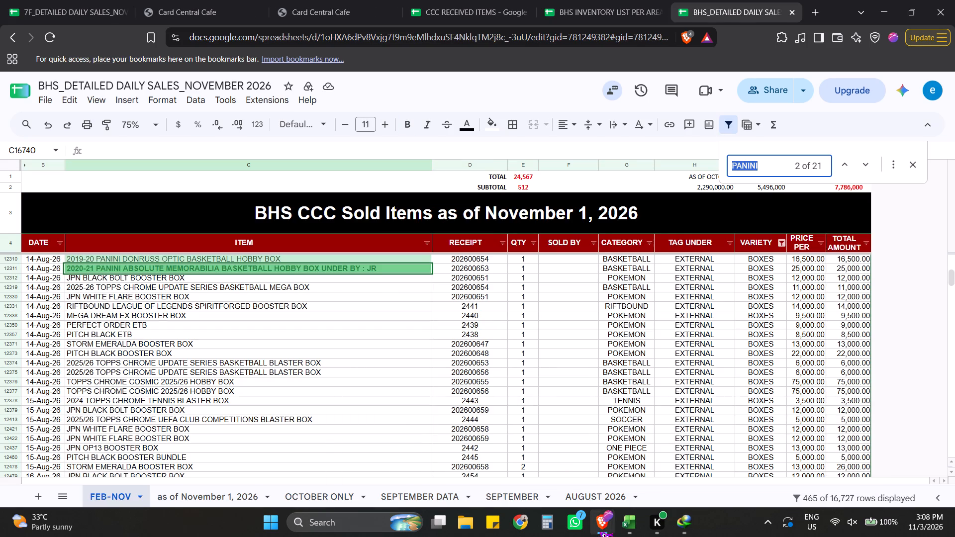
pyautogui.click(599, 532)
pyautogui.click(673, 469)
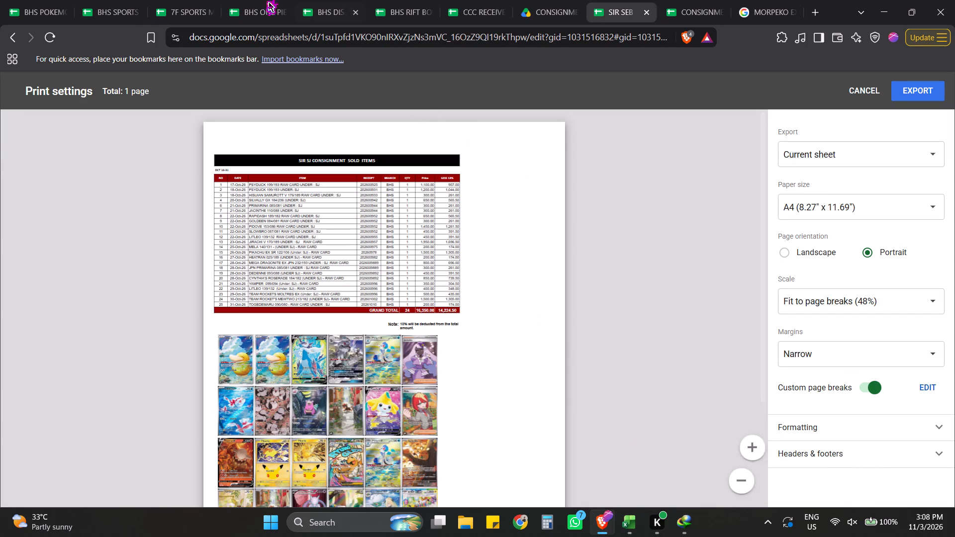
# Search the BHS SPORTS masterfile's ETB/BOOSTER/BOX sheet for SIGNA and locate the 2025-26 Topps Signature Class Blaster Box.
pyautogui.click(90, 0)
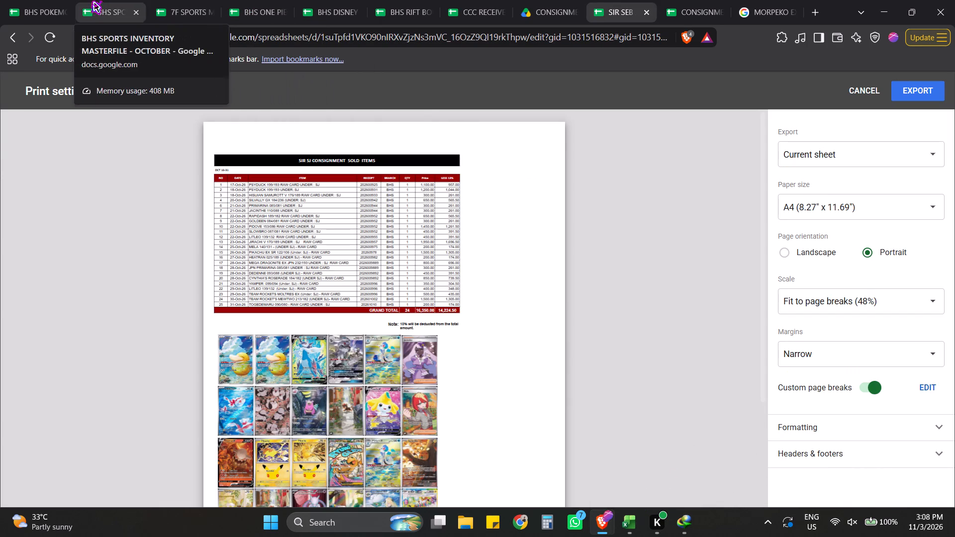
pyautogui.hotkey('ctrl', 'f')
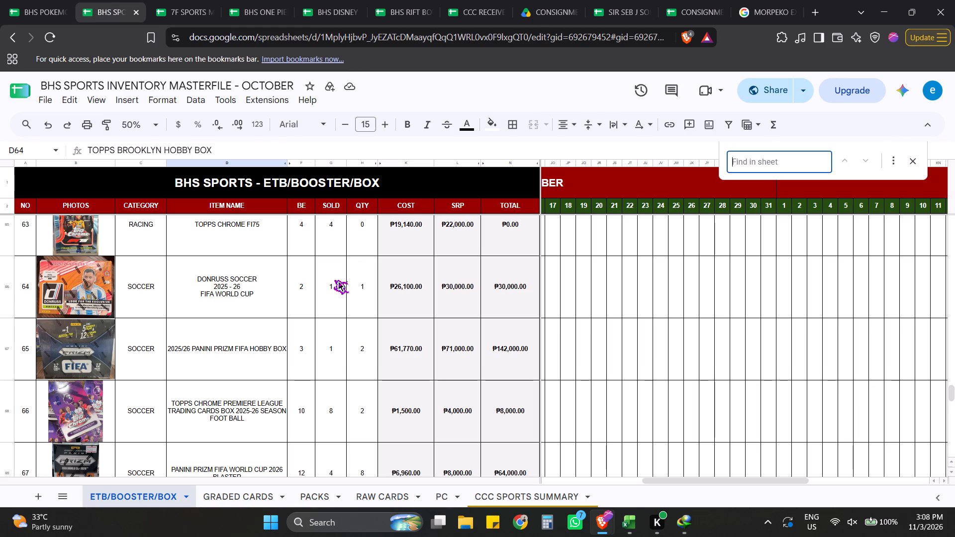
pyautogui.press('s')
pyautogui.write('IG')
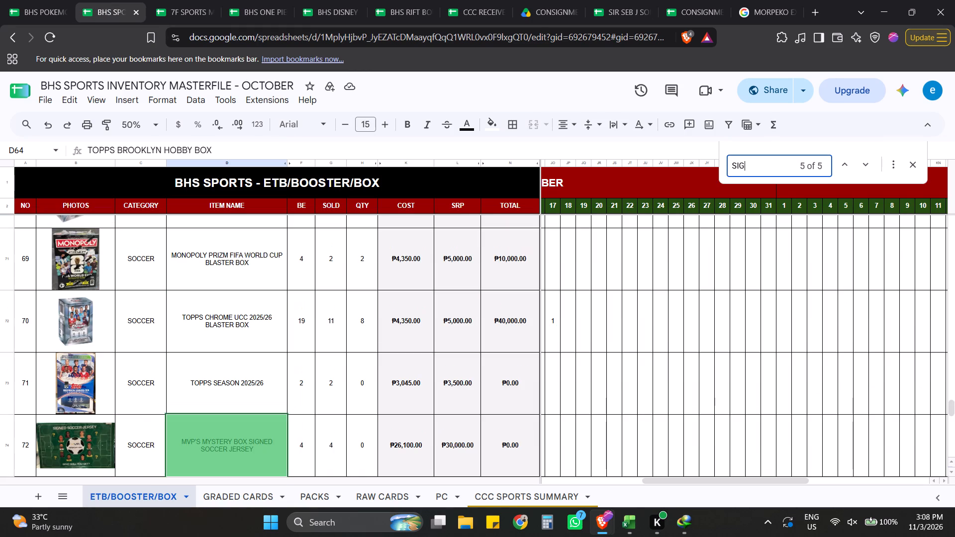
pyautogui.press('n')
pyautogui.press('a')
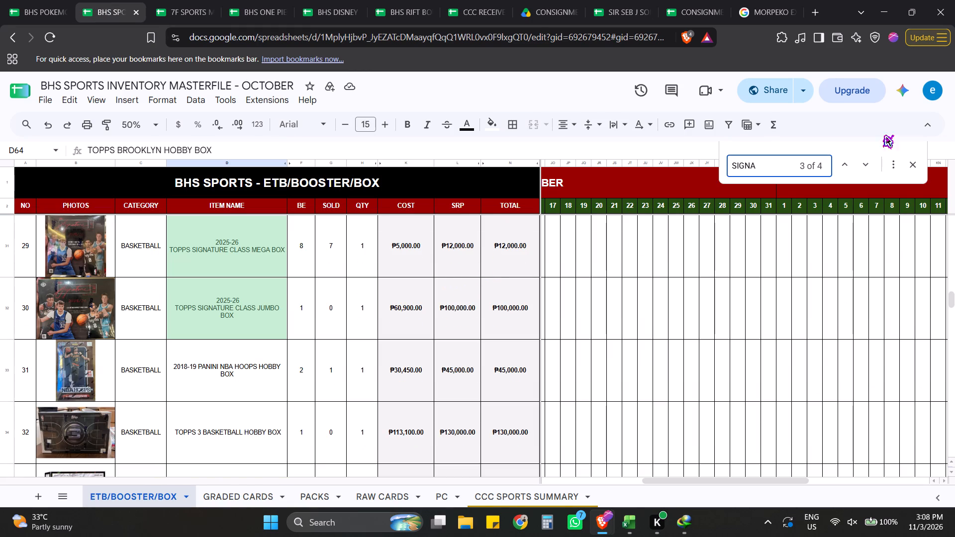
pyautogui.click(868, 161)
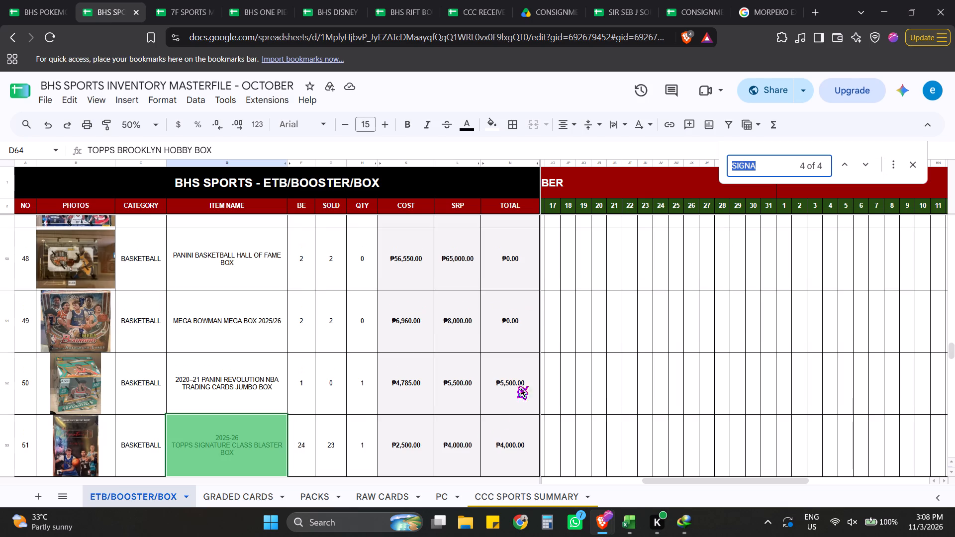
pyautogui.scroll(-2, 490, 414)
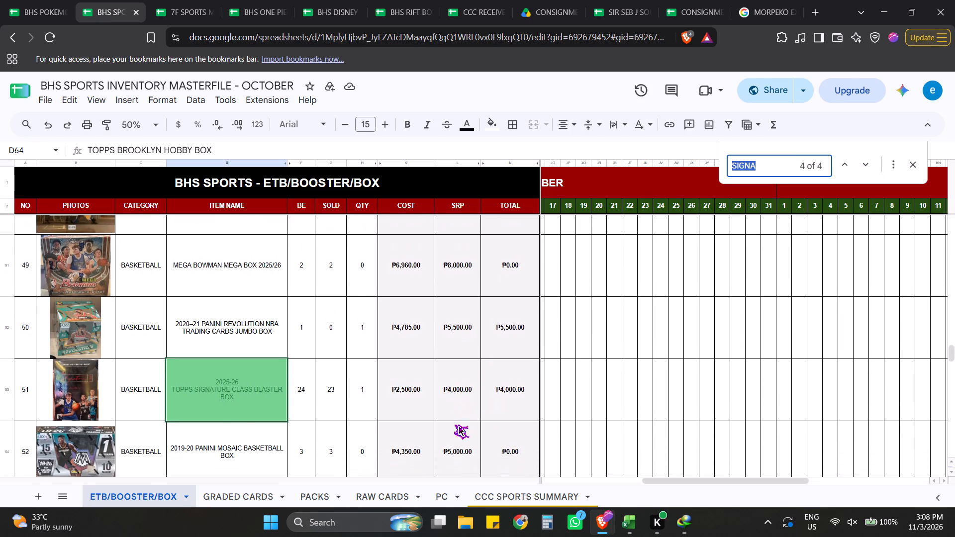
# Show the edit history of the Topps Signature Class Blaster Box's SRP cell in the BHS SPORTS masterfile.
pyautogui.click(461, 397)
pyautogui.rightClick(461, 397)
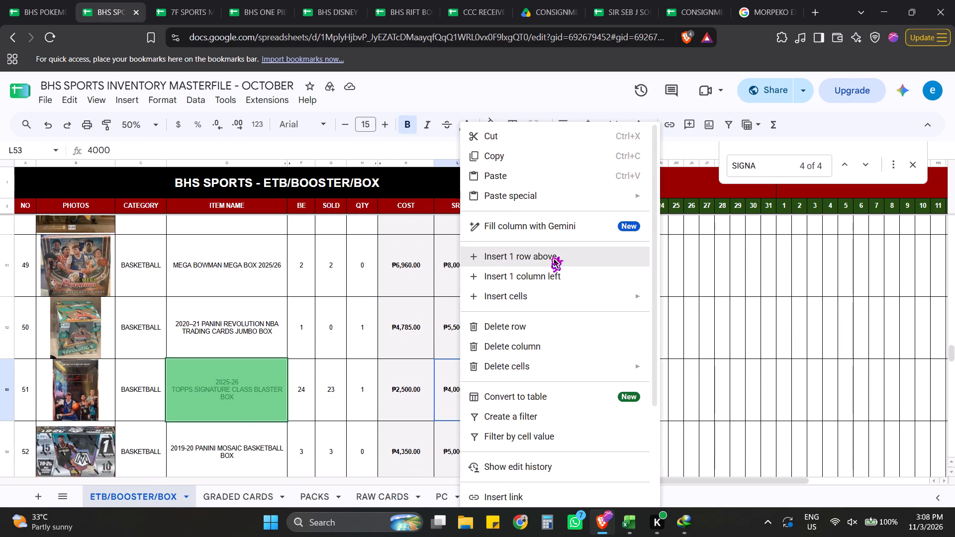
pyautogui.scroll(-1, 569, 371)
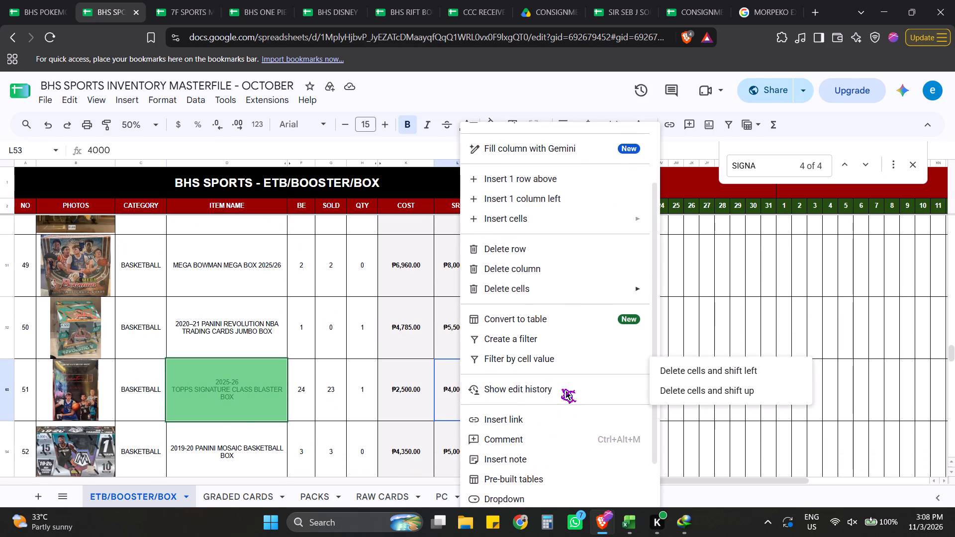
pyautogui.click(559, 396)
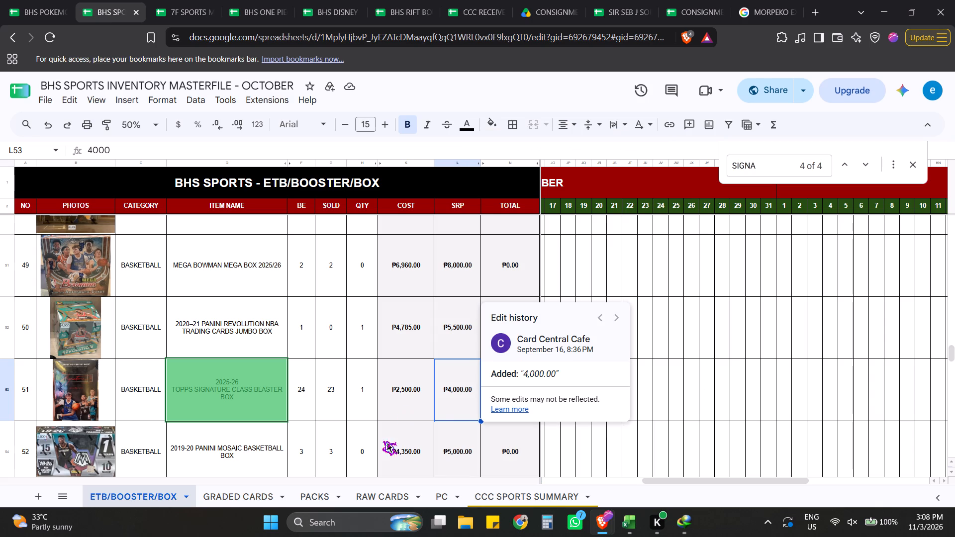
pyautogui.click(339, 430)
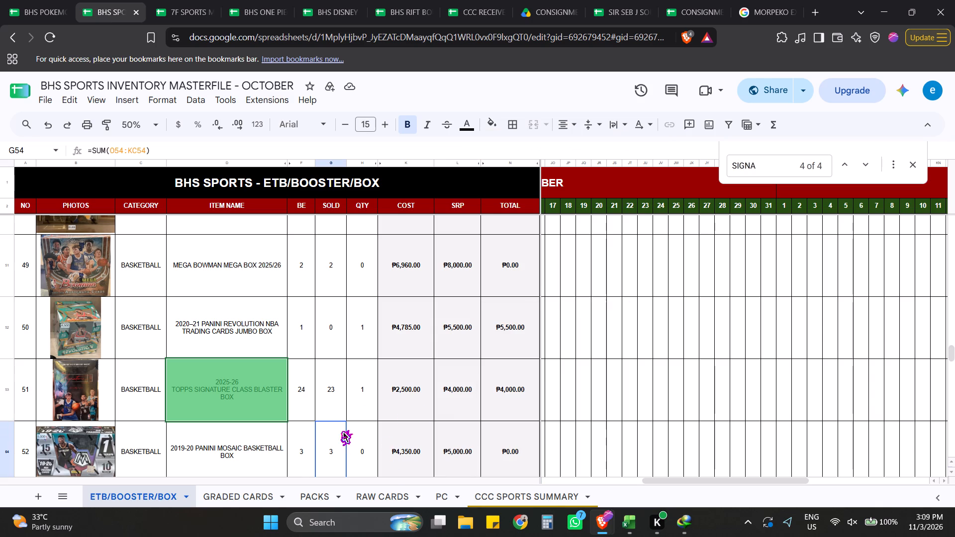
pyautogui.scroll(-1, 454, 418)
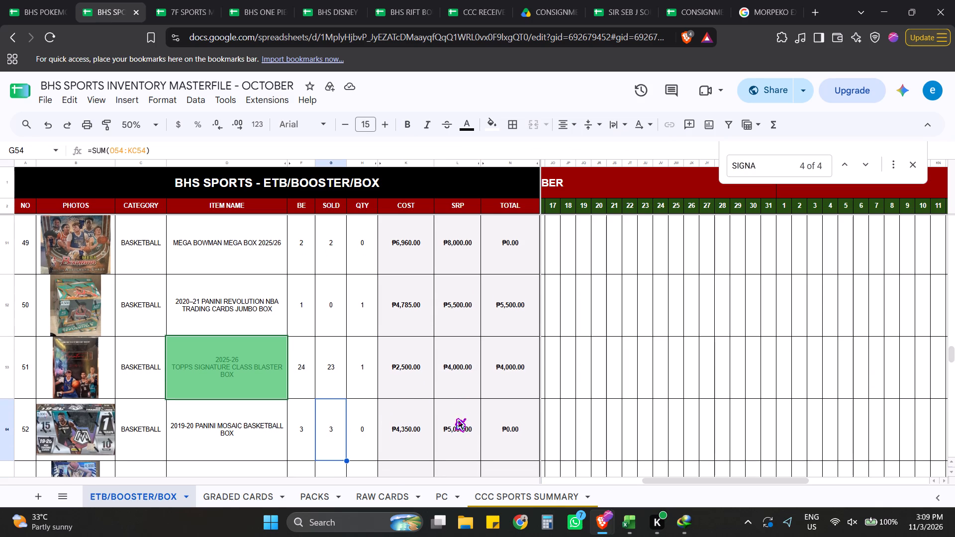
pyautogui.scroll(-1, 454, 418)
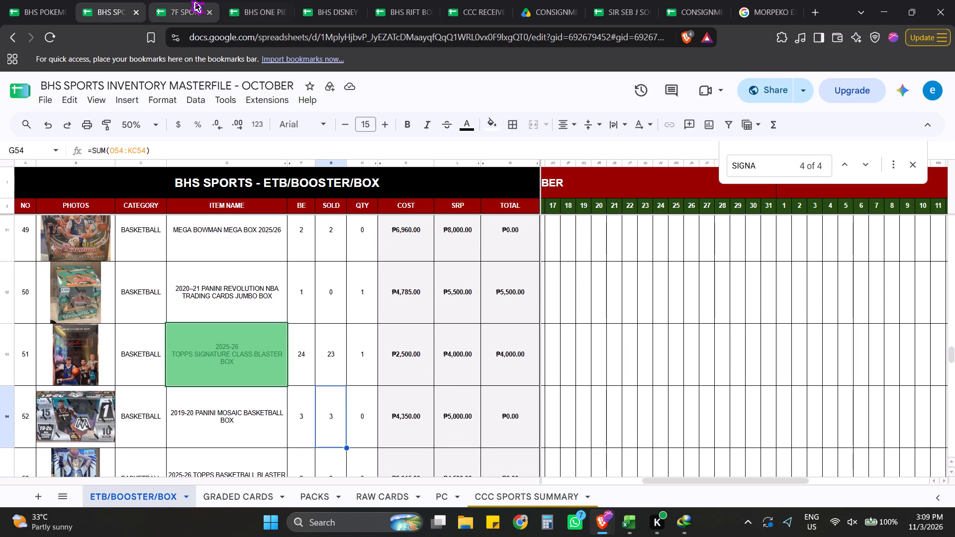
# Search the 7F SPORTS masterlist's ETB/BOOSTER/BOX sheet for TOPPS SIGNA to locate the Signature Class Blaster.
pyautogui.click(191, 0)
pyautogui.hotkey('ctrl', 'f')
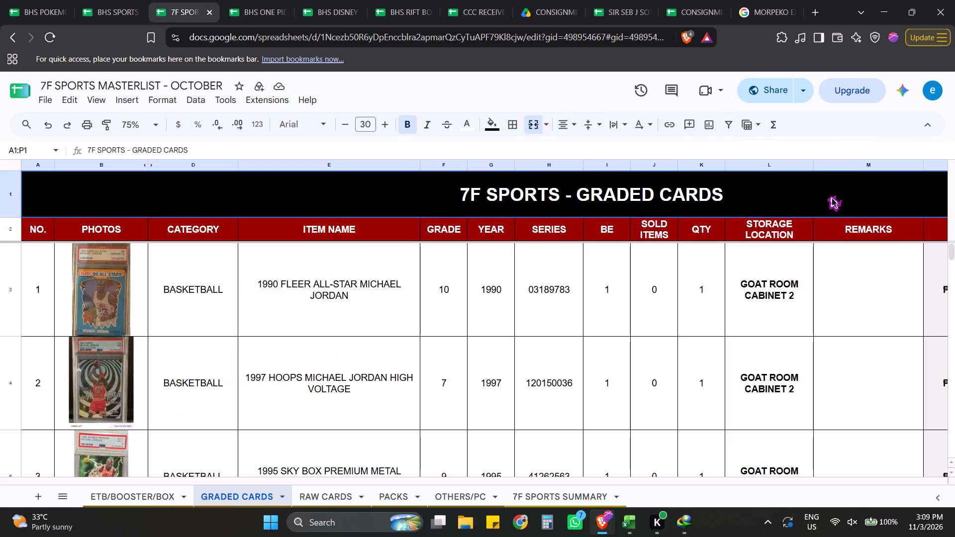
pyautogui.write('BLASTER')
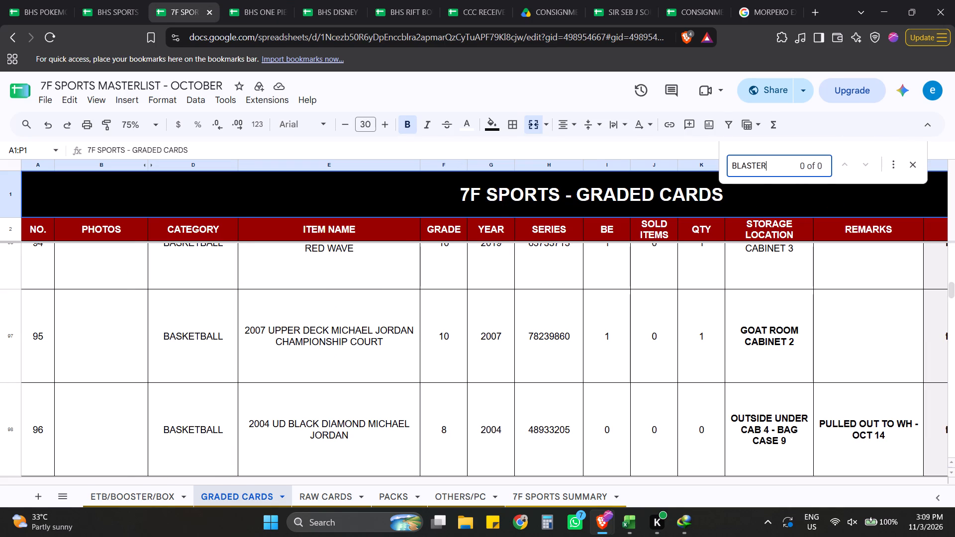
pyautogui.press('BackSpace')
pyautogui.press('BackSpace')
pyautogui.press('BackSpace')
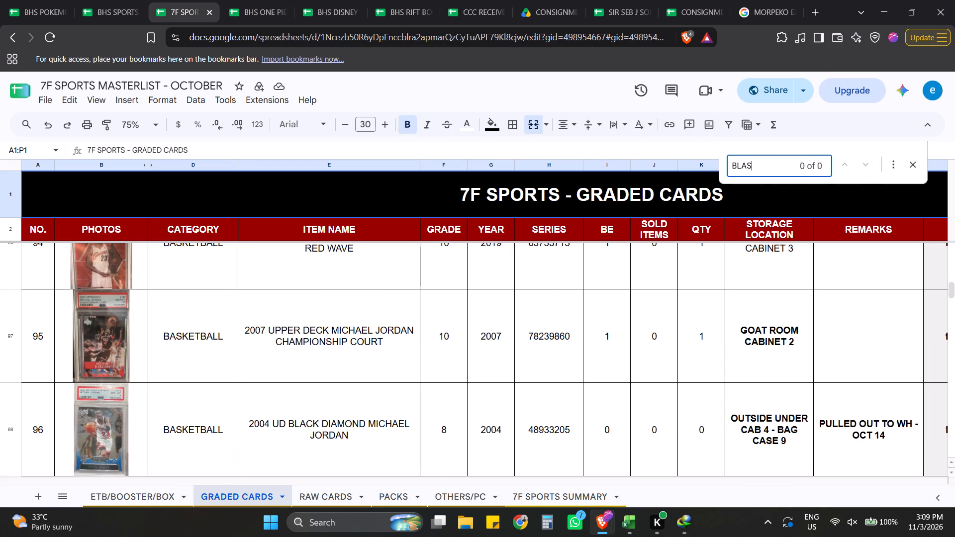
pyautogui.press('BackSpace')
pyautogui.press('BackSpace')
pyautogui.press('BackSpace')
pyautogui.click(115, 501)
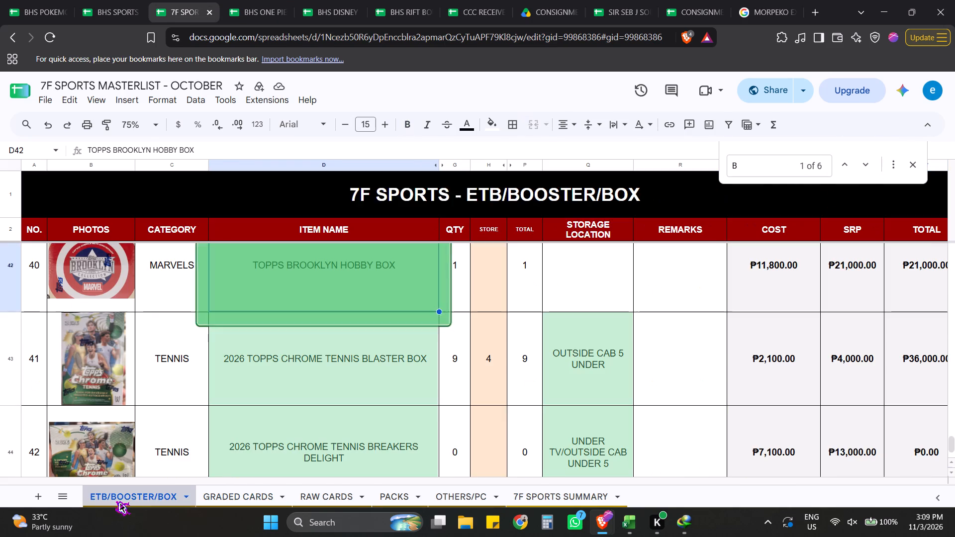
pyautogui.doubleClick(760, 168)
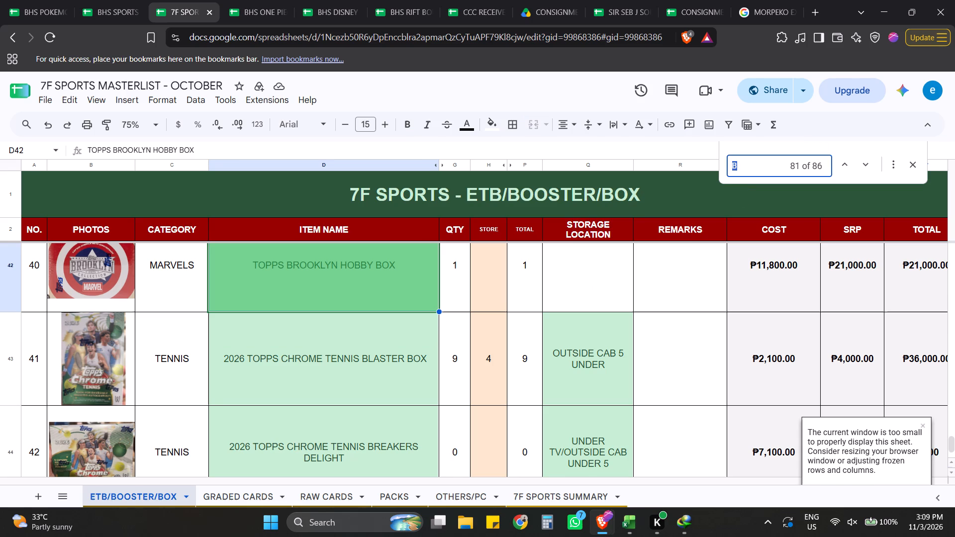
pyautogui.write('TOPS')
pyautogui.press('BackSpace')
pyautogui.write('PS SIGNA')
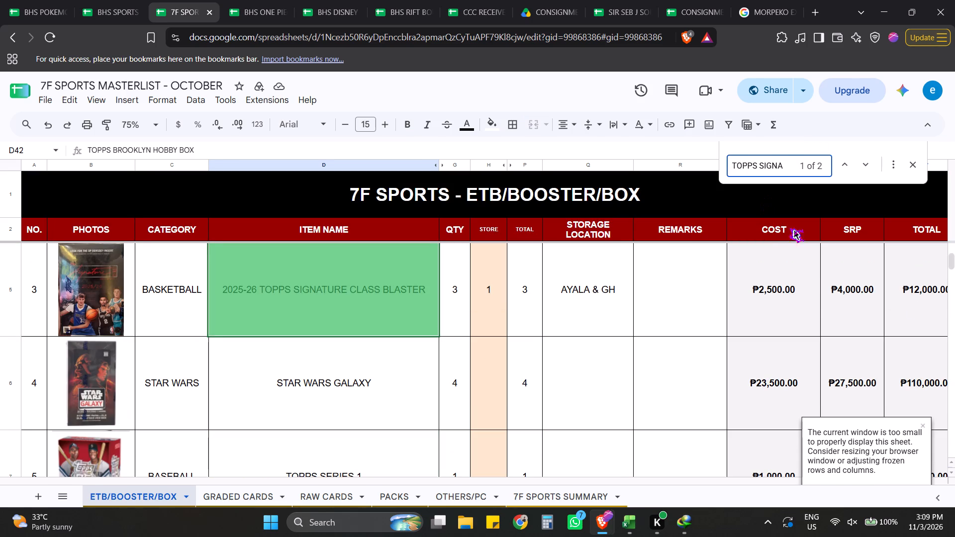
# Show the edit history of the 2025-26 Topps Signature Class Blaster's SRP cell in the 7F SPORTS masterlist.
pyautogui.click(848, 296)
pyautogui.rightClick(848, 296)
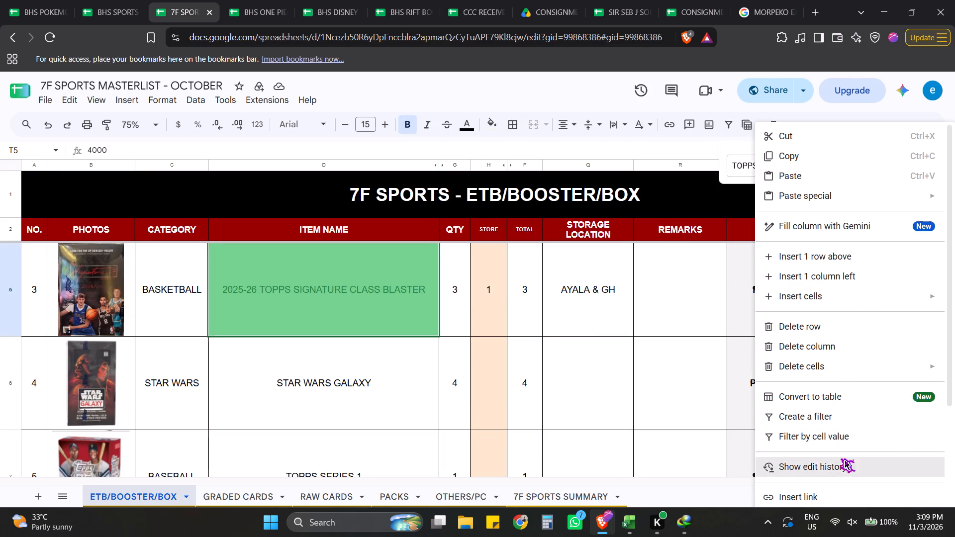
pyautogui.click(840, 458)
pyautogui.click(717, 379)
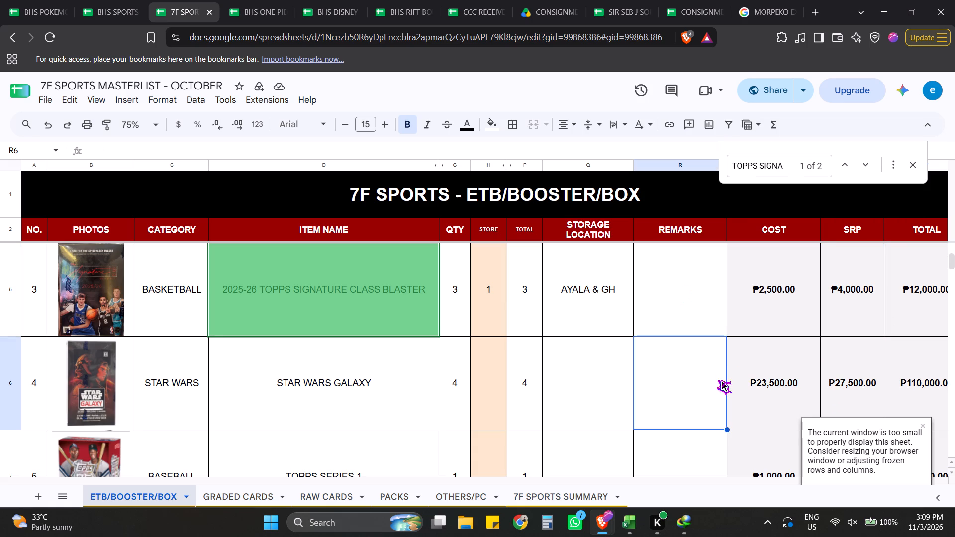
pyautogui.scroll(1, 426, 311)
# Check the Topps Signature Class Blaster Box's sold and cost cells in the BHS SPORTS masterfile, closing the sheet search.
pyautogui.click(122, 0)
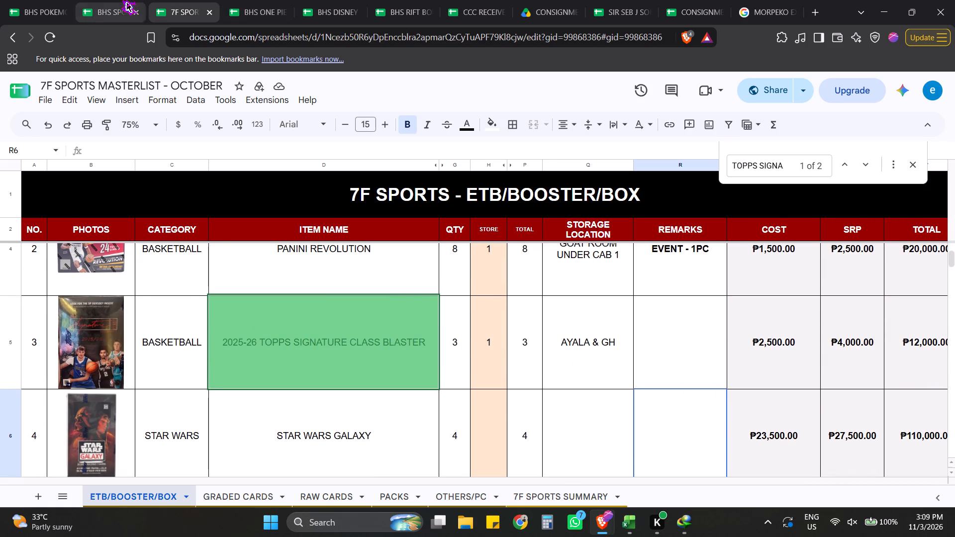
pyautogui.click(321, 349)
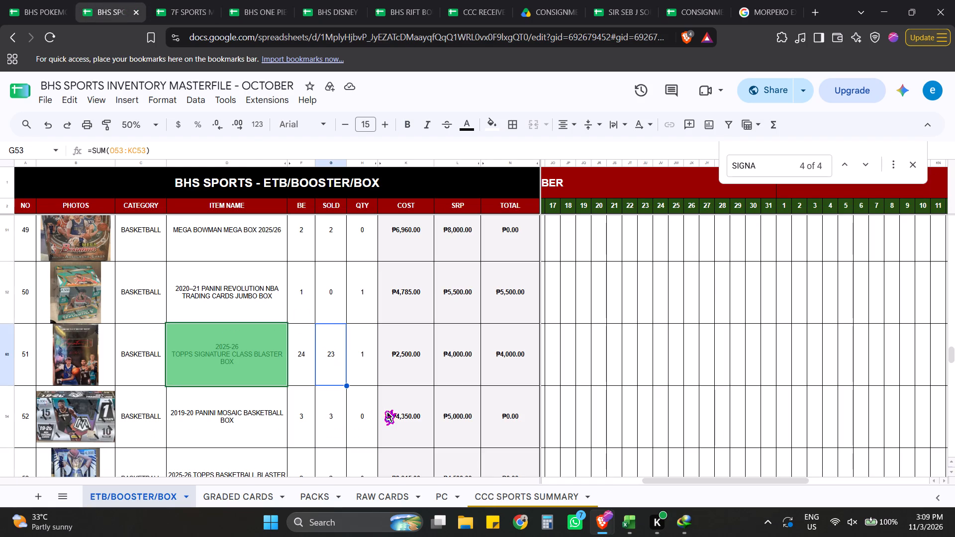
pyautogui.click(382, 410)
pyautogui.press('Escape')
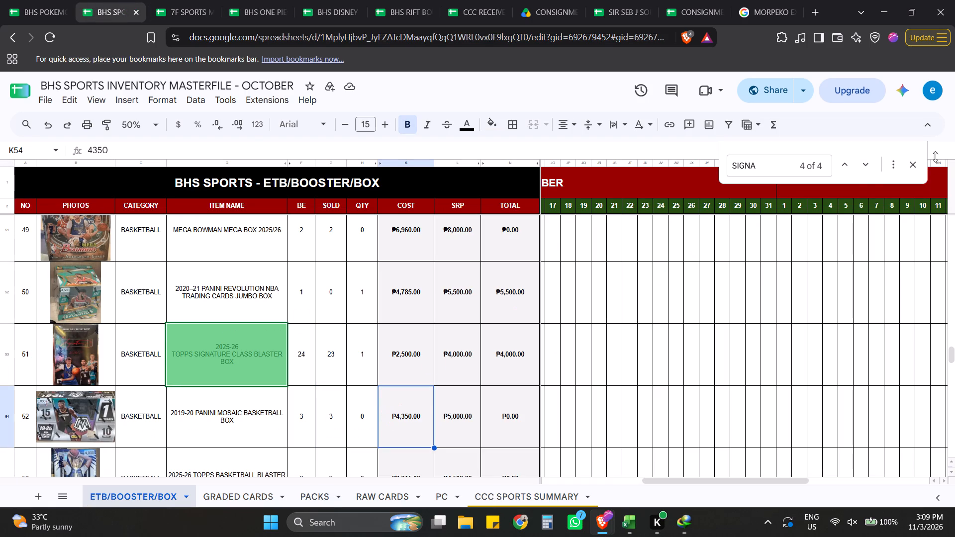
pyautogui.click(916, 168)
pyautogui.click(383, 367)
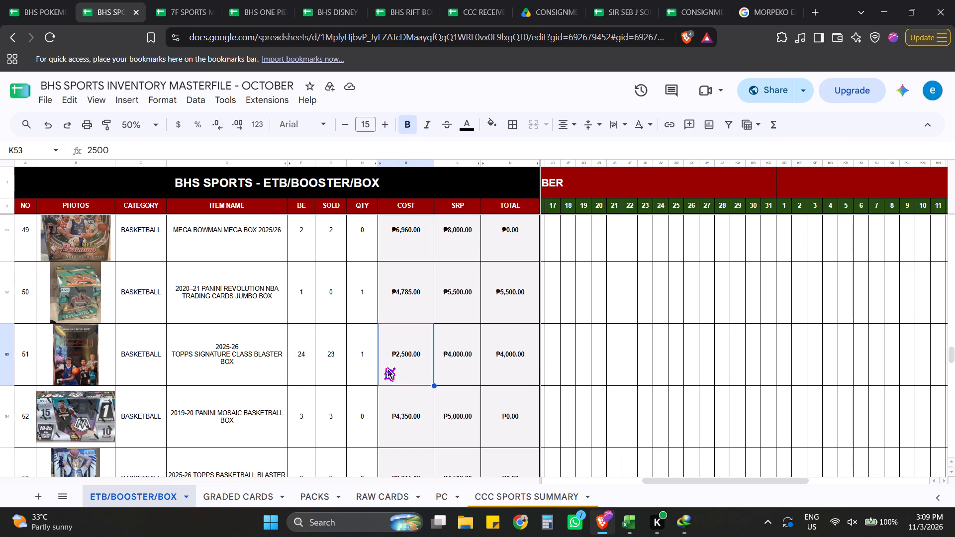
pyautogui.scroll(-1, 383, 367)
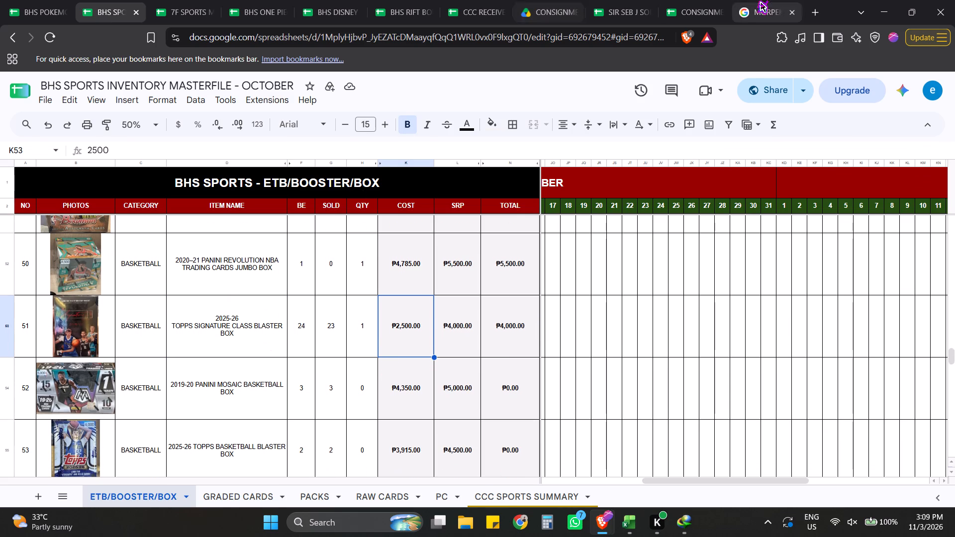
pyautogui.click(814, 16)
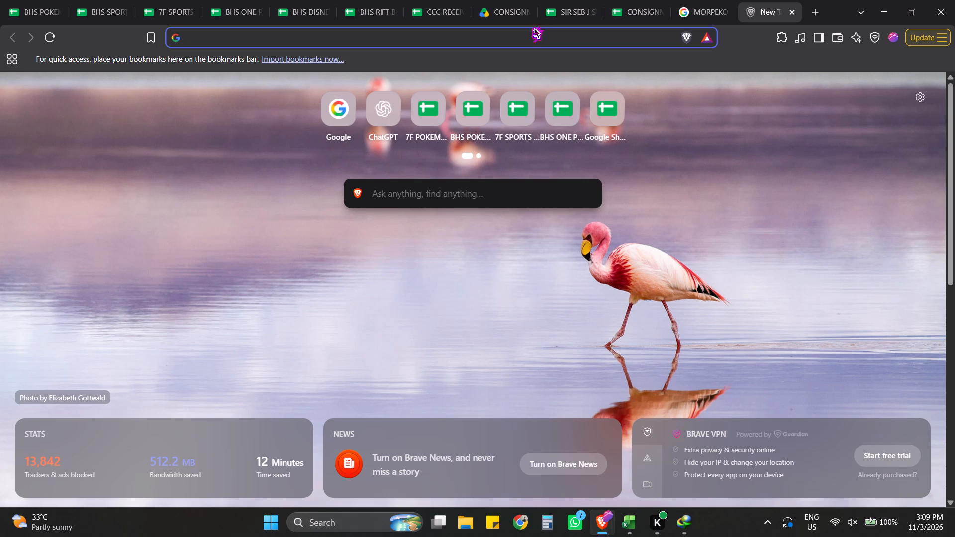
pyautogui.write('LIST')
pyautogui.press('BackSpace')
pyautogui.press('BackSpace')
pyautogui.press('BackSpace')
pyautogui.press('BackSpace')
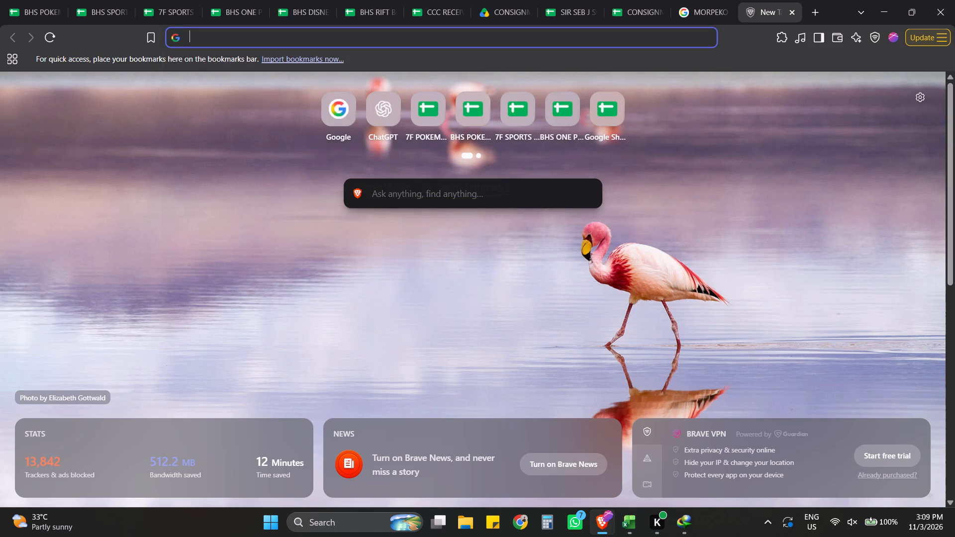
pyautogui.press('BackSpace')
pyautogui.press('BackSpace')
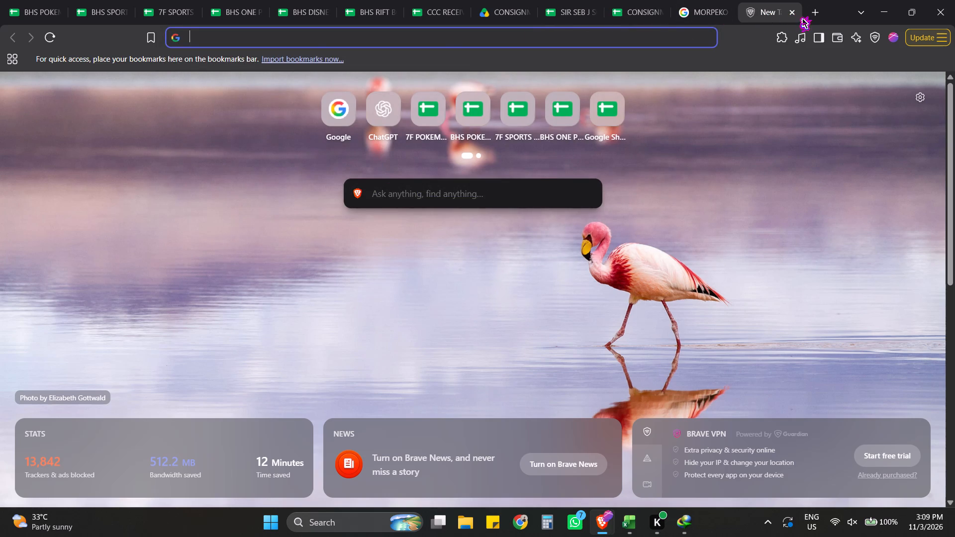
# Search the FEB-NOV sheet of BHS_DETAILED DAILY SALES_NOVEMBER 2026 for SIGNATURE and step through the matching Topps Signature Class sales.
pyautogui.click(795, 13)
pyautogui.click(608, 525)
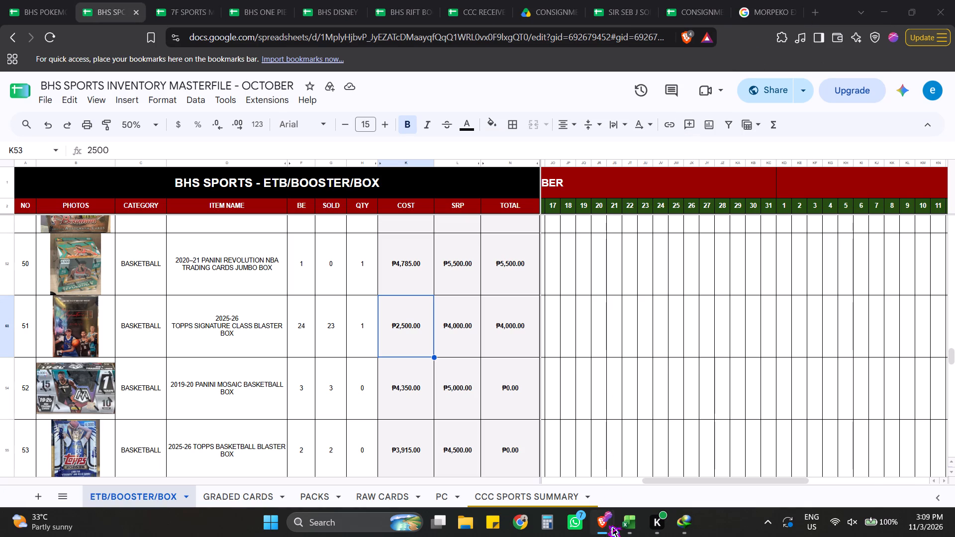
pyautogui.click(538, 451)
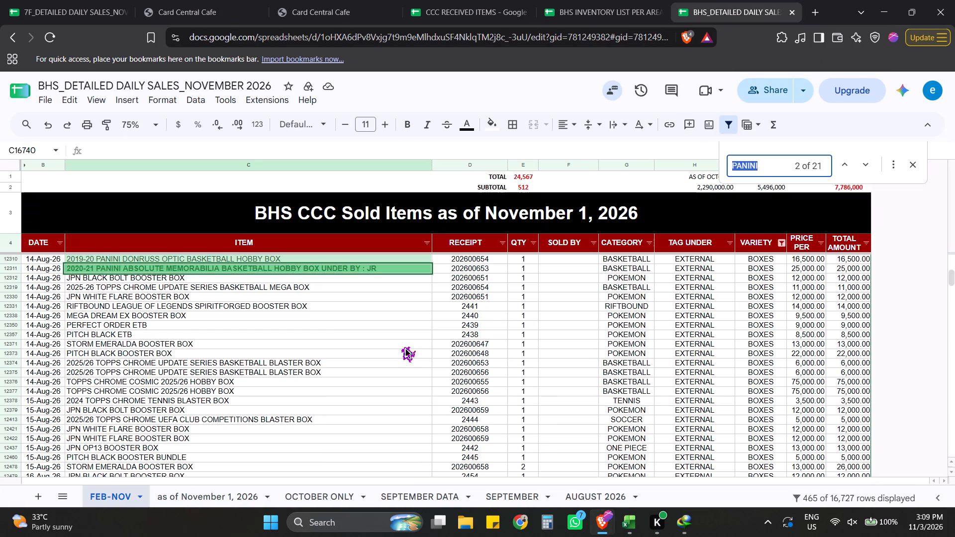
pyautogui.press('s')
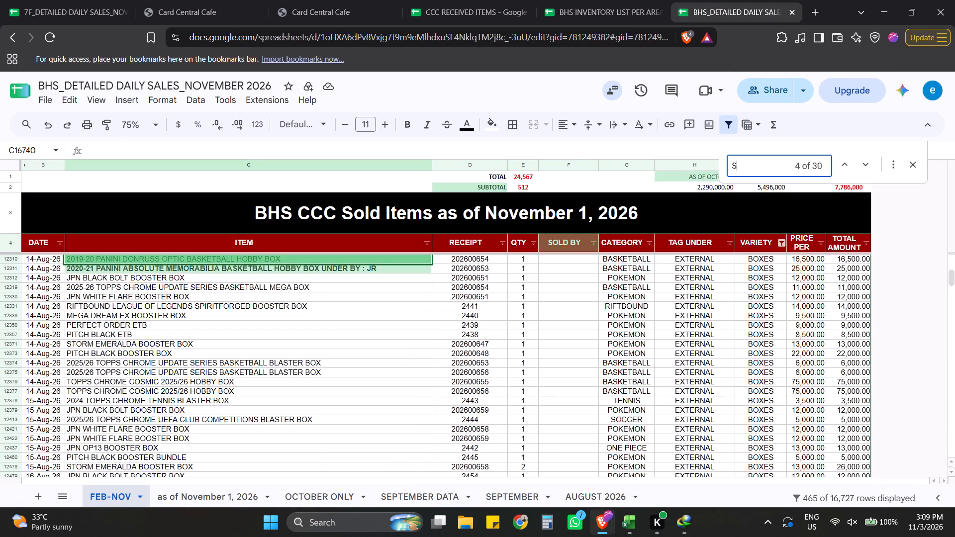
pyautogui.write('IGNATURE')
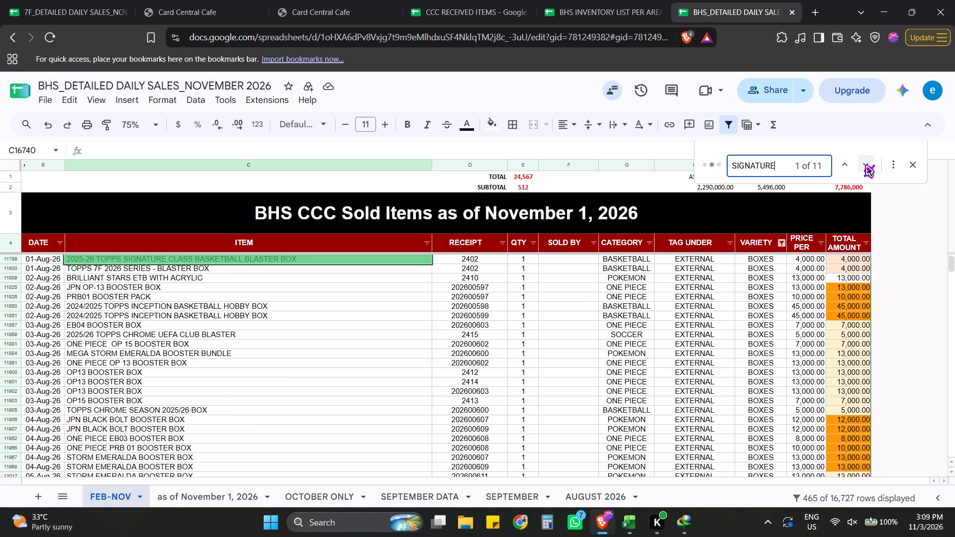
pyautogui.click(844, 163)
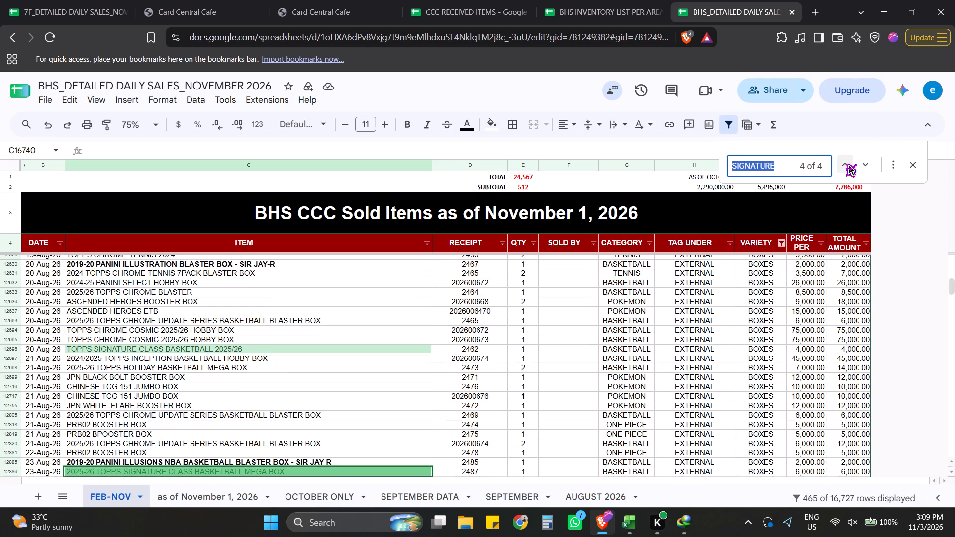
pyautogui.scroll(-1, 643, 390)
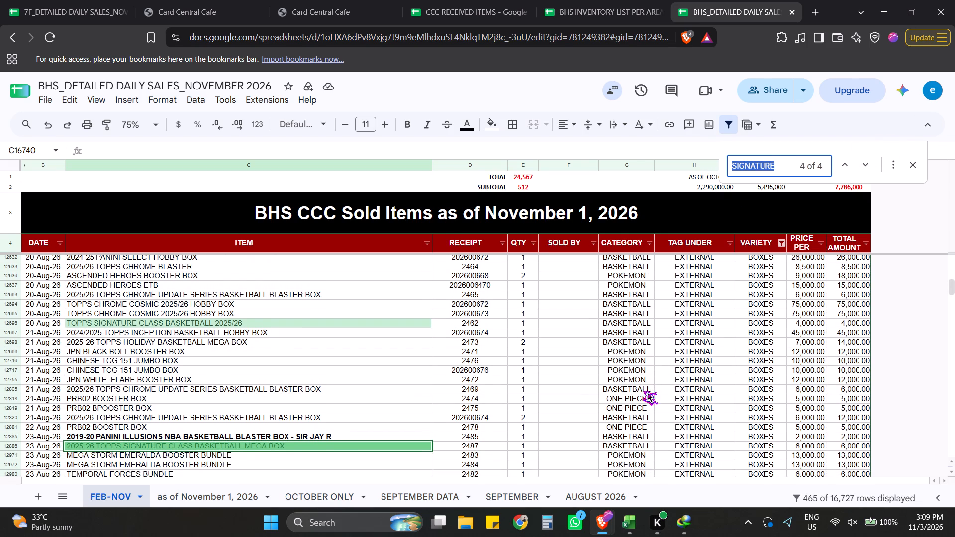
pyautogui.click(842, 161)
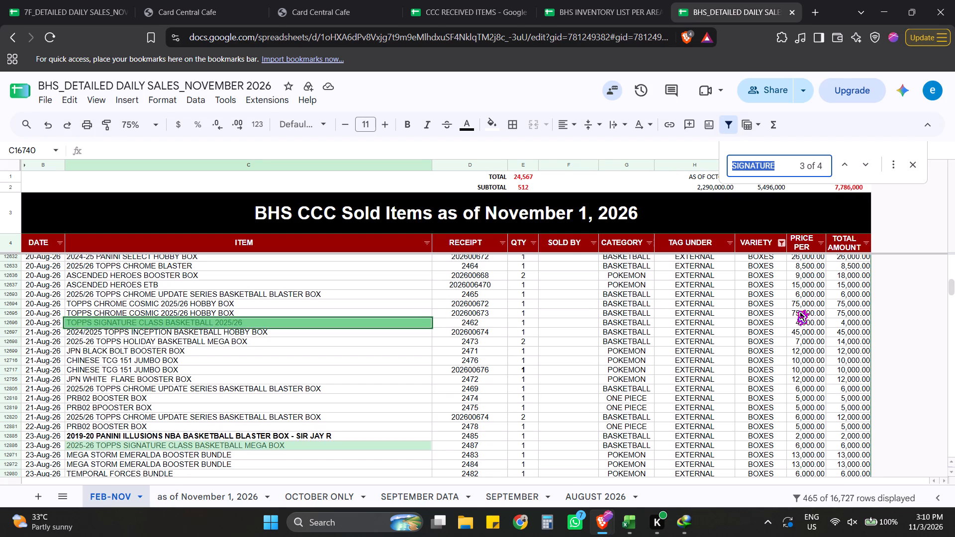
pyautogui.click(846, 167)
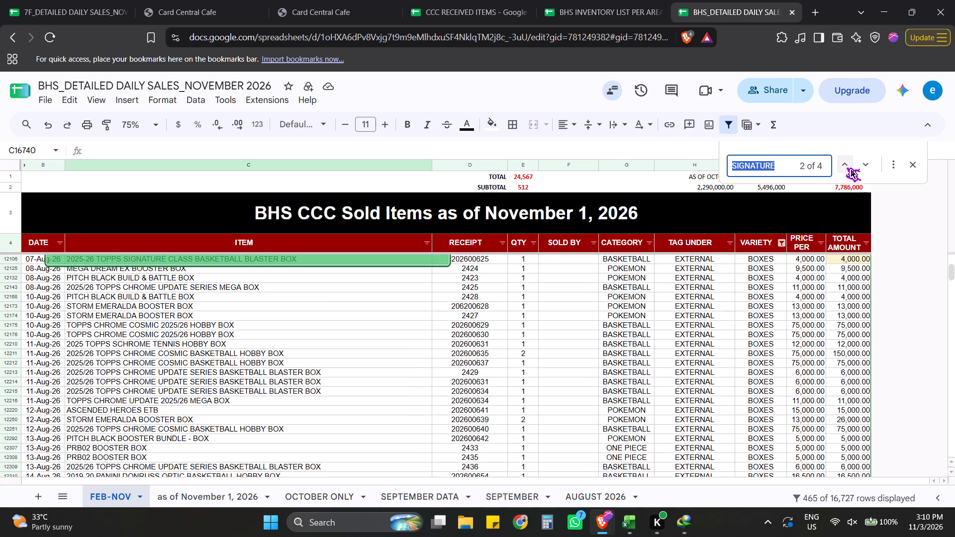
pyautogui.click(872, 162)
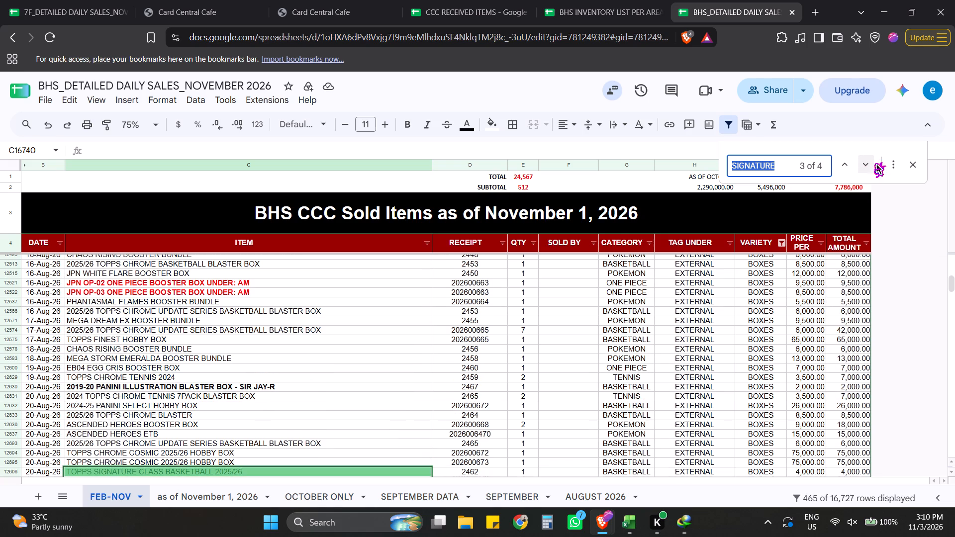
pyautogui.click(872, 162)
pyautogui.click(673, 386)
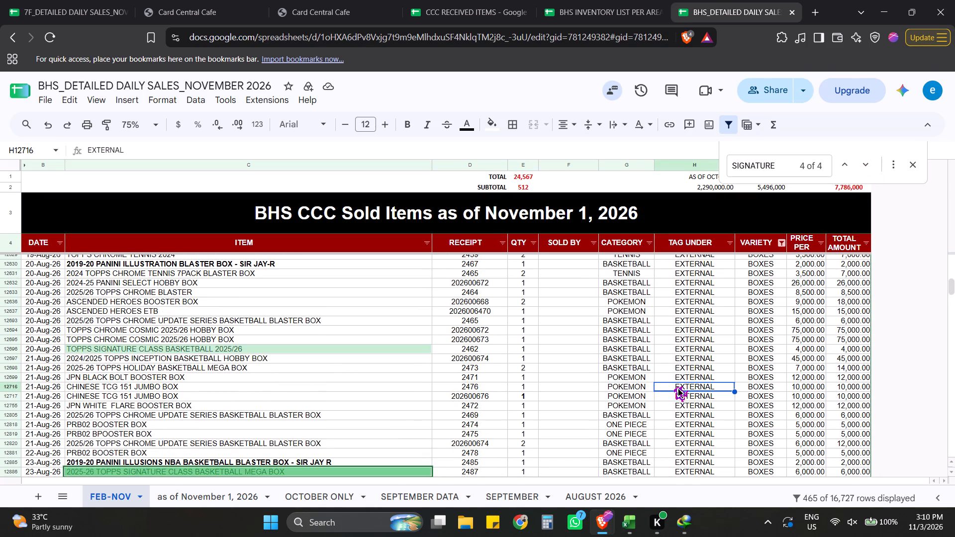
pyautogui.hotkey('alt', 'Tab')
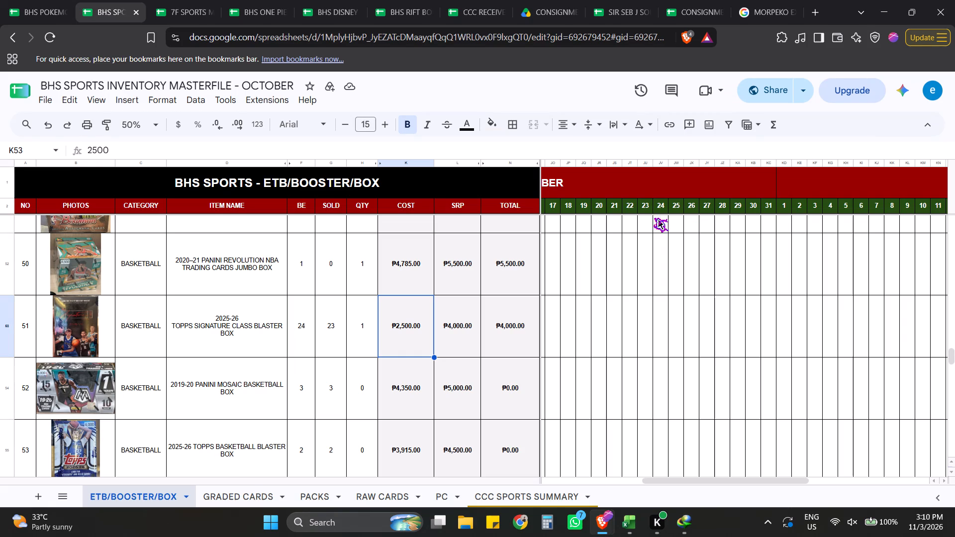
pyautogui.hotkey('alt', 'Tab')
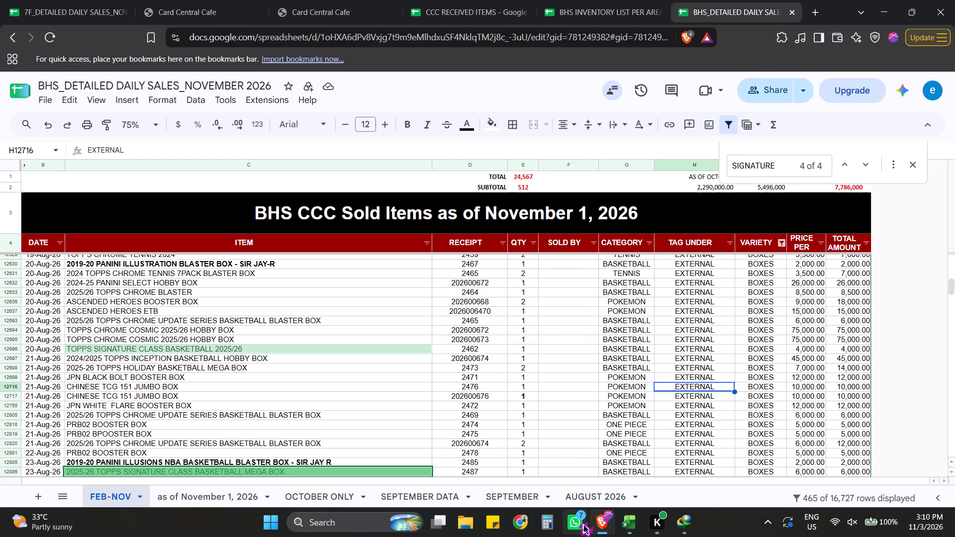
# Return to the SIR SJ consignment sold items file and cancel its open print settings.
pyautogui.click(601, 522)
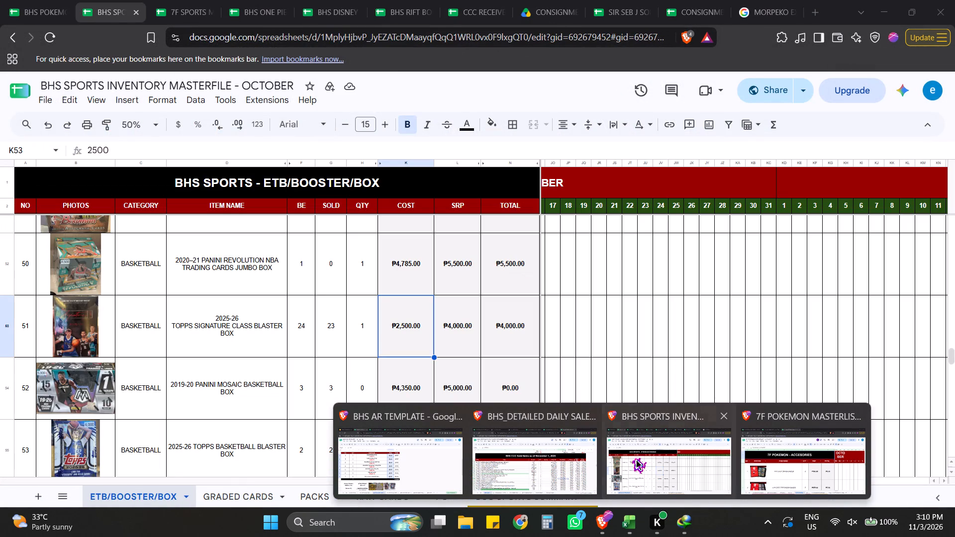
pyautogui.click(632, 458)
pyautogui.click(613, 0)
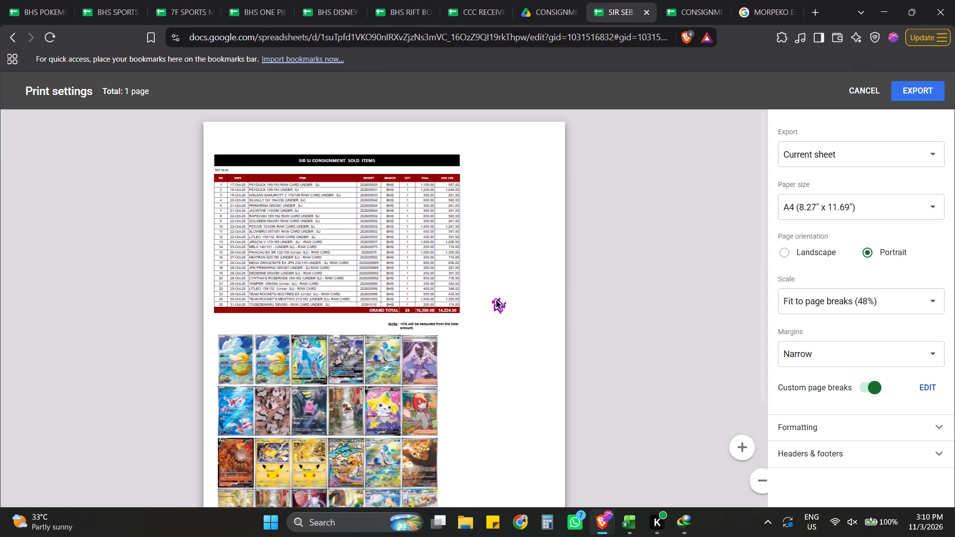
pyautogui.click(857, 94)
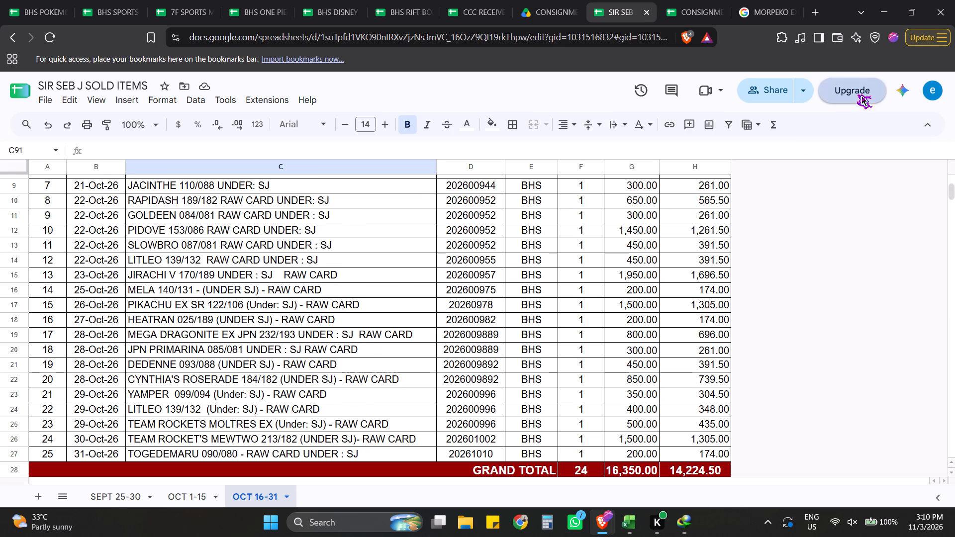
# Start a PDF download of columns A to H of the OCT 16-31 sheet, exporting only the selected cells.
pyautogui.scroll(4, 585, 269)
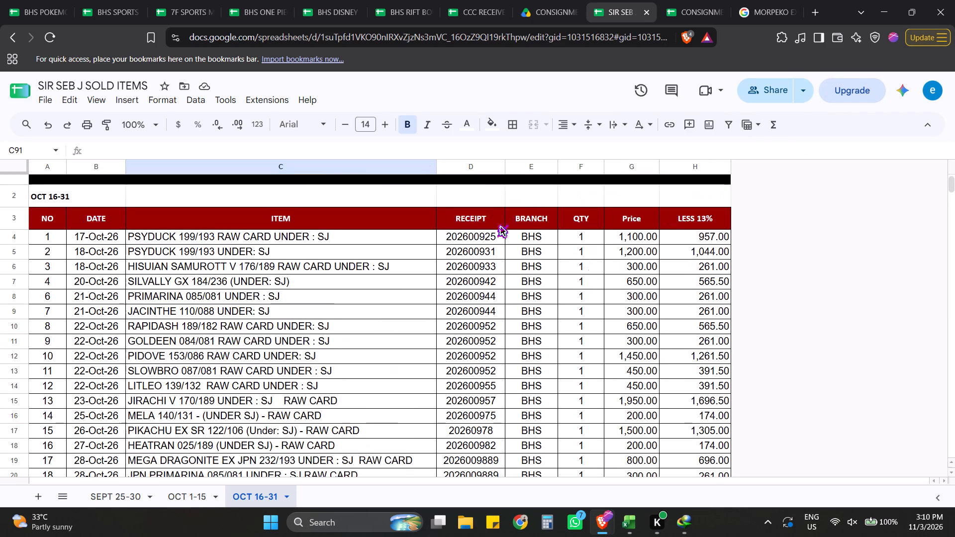
pyautogui.moveTo(40, 166); pyautogui.dragTo(357, 177)
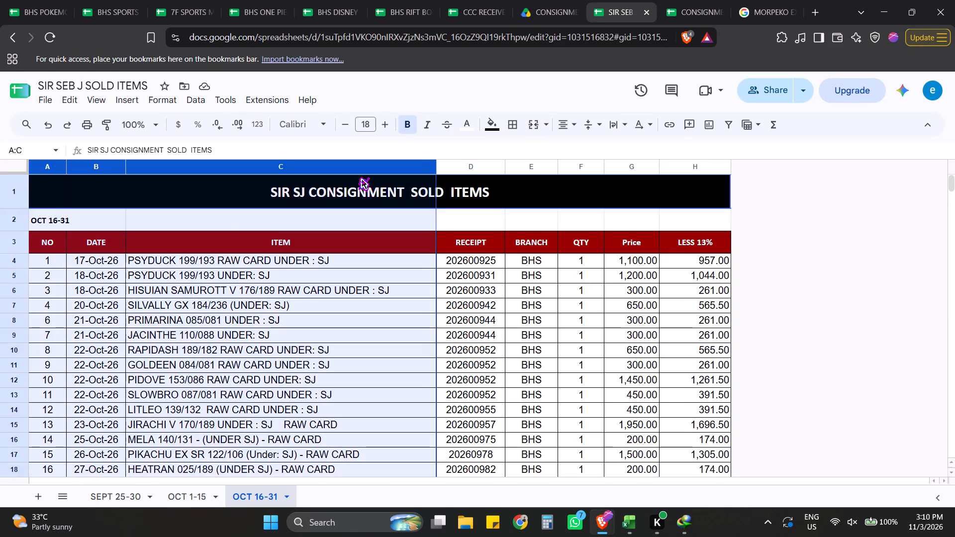
pyautogui.moveTo(357, 177); pyautogui.dragTo(685, 151)
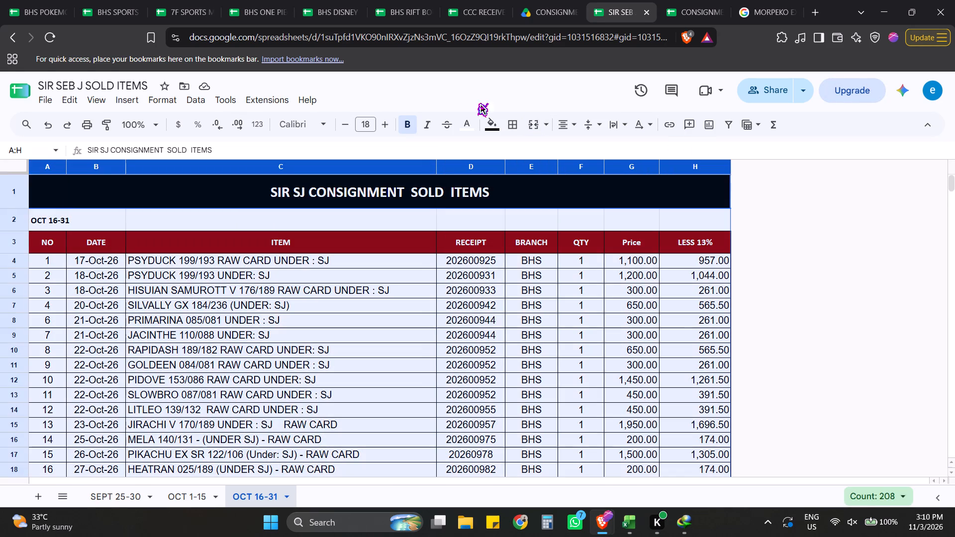
pyautogui.click(47, 102)
pyautogui.click(104, 253)
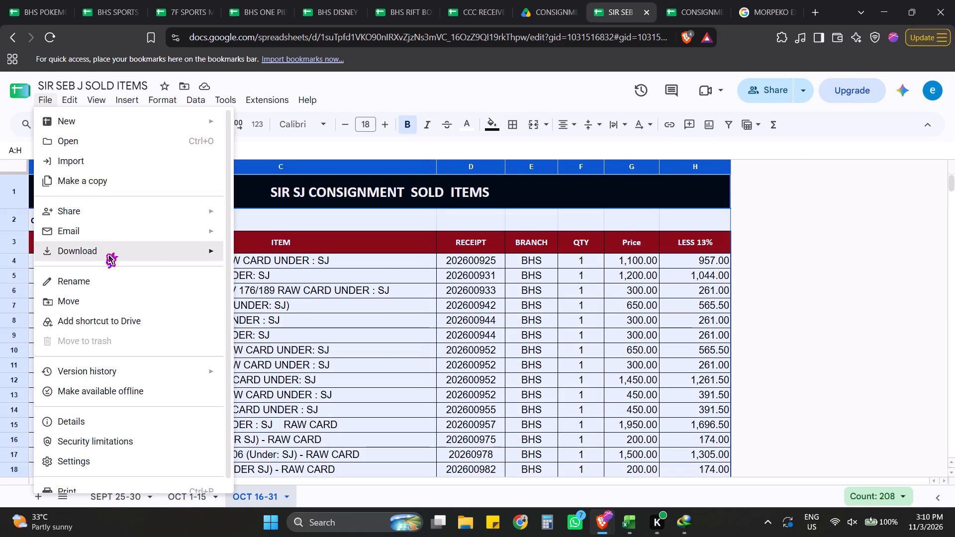
pyautogui.click(245, 293)
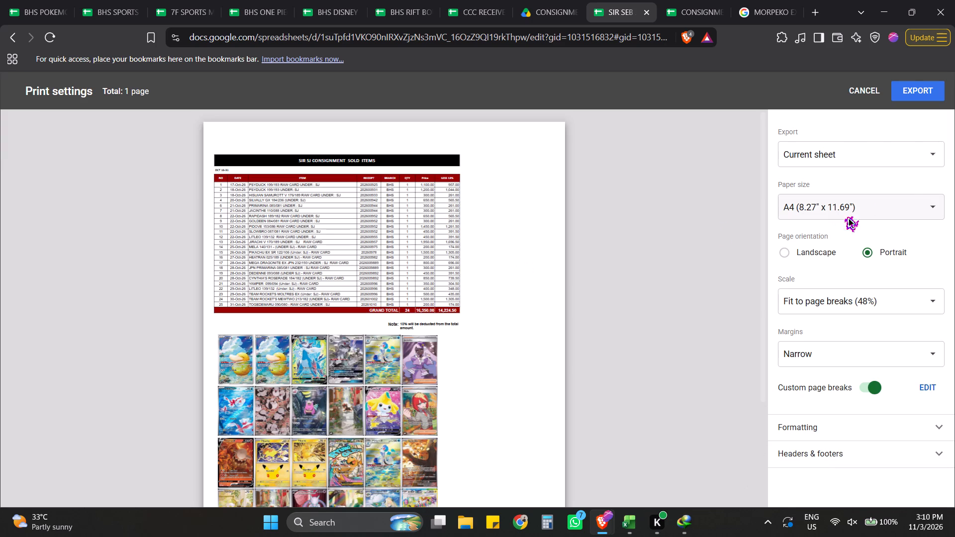
pyautogui.click(894, 203)
pyautogui.click(941, 208)
pyautogui.click(892, 157)
pyautogui.click(863, 186)
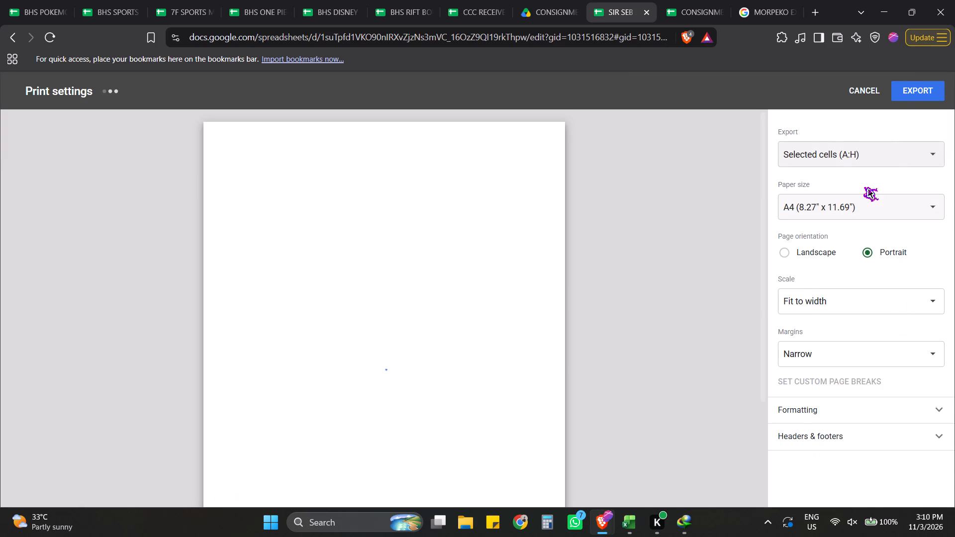
# Examine the PDF preview to see how the sold items table and card photos are split across the pages.
pyautogui.scroll(-5, 470, 438)
pyautogui.scroll(1, 470, 438)
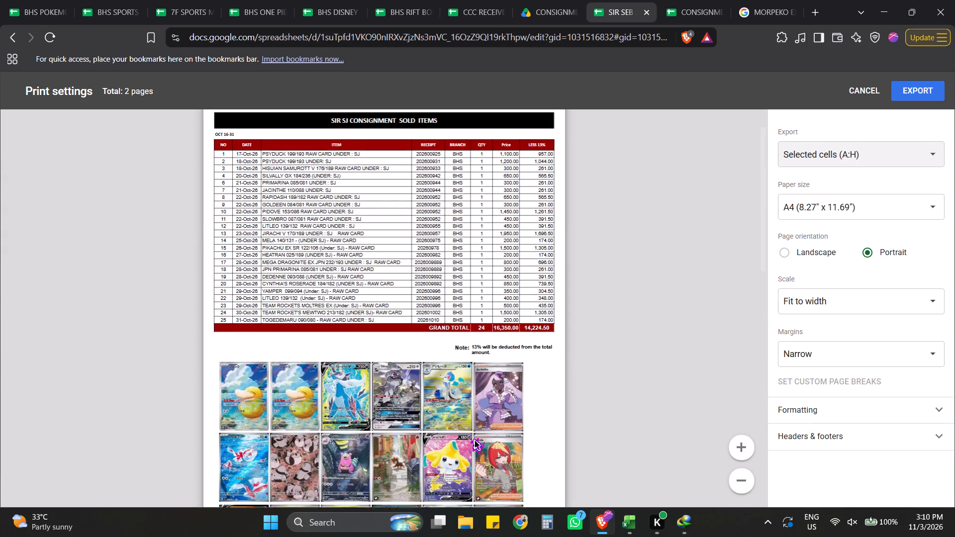
pyautogui.scroll(-3, 470, 438)
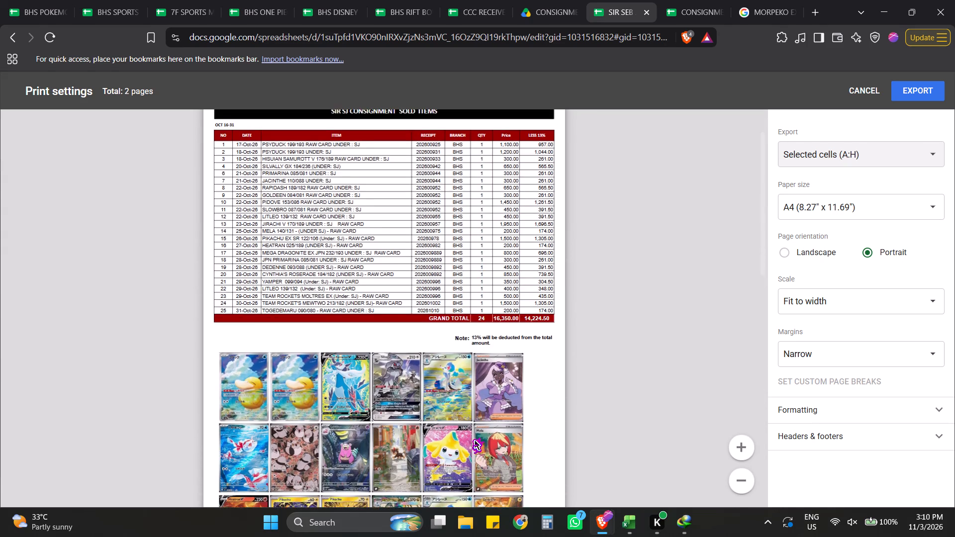
pyautogui.scroll(-6, 470, 438)
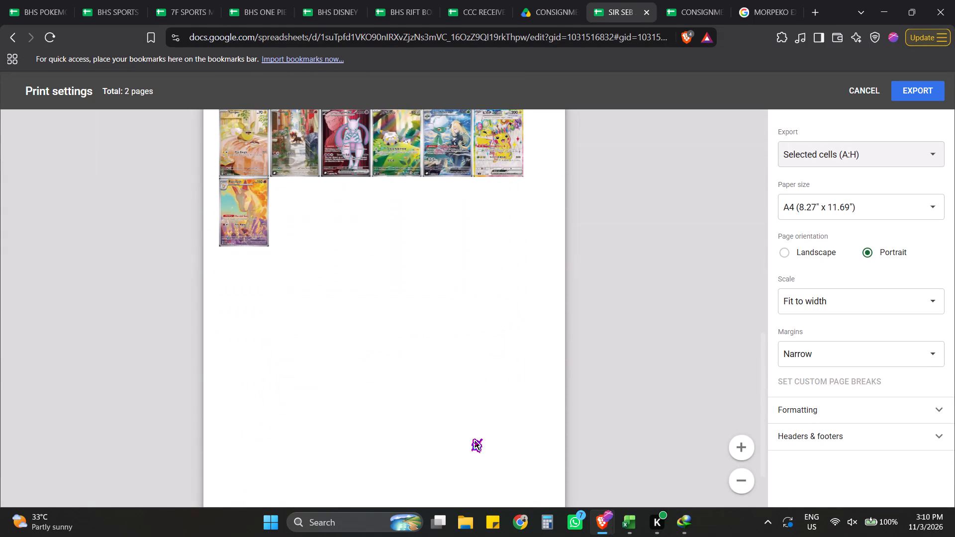
pyautogui.scroll(4, 470, 438)
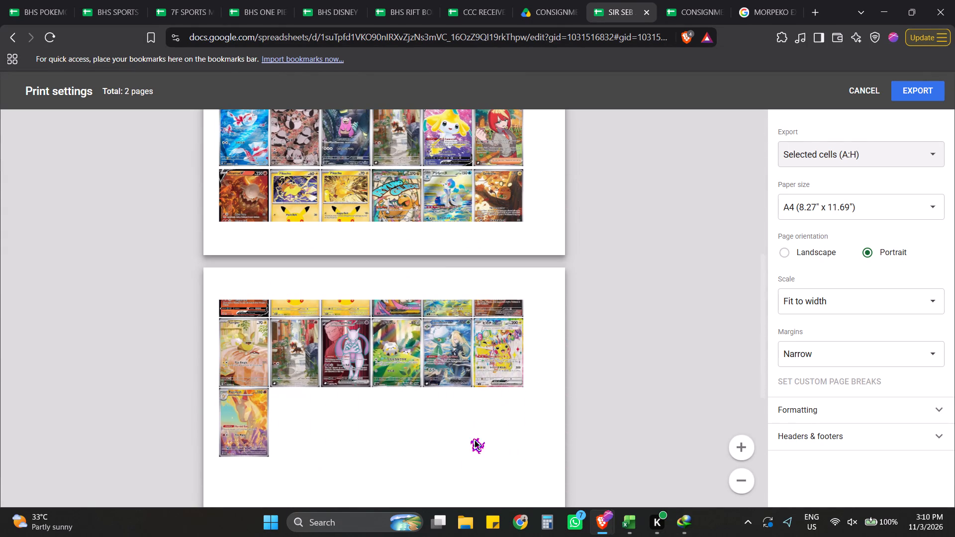
pyautogui.scroll(1, 470, 438)
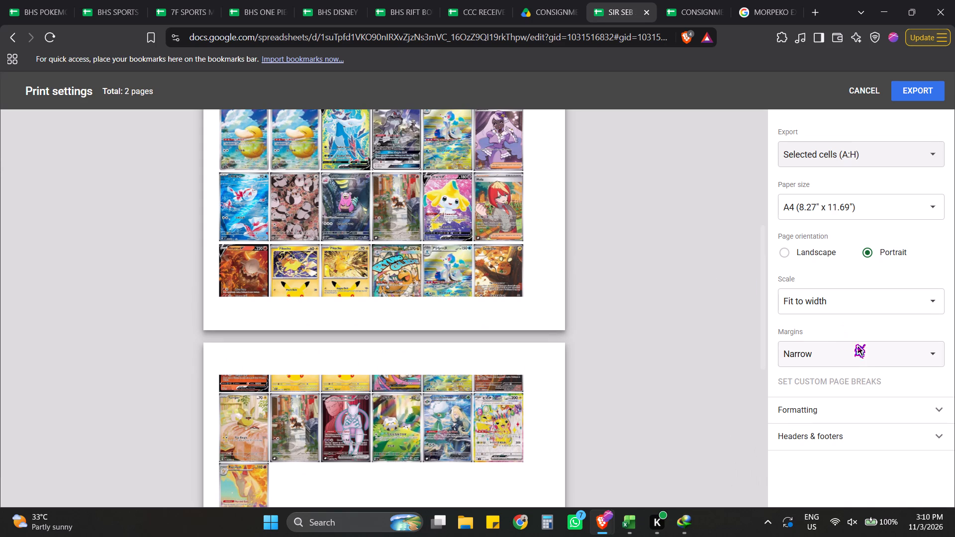
pyautogui.scroll(2, 870, 308)
pyautogui.scroll(1, 880, 256)
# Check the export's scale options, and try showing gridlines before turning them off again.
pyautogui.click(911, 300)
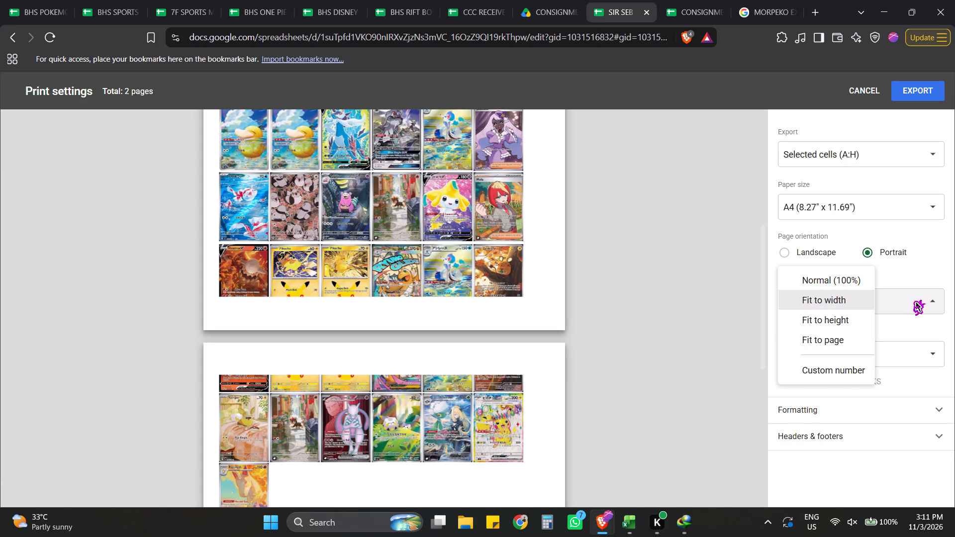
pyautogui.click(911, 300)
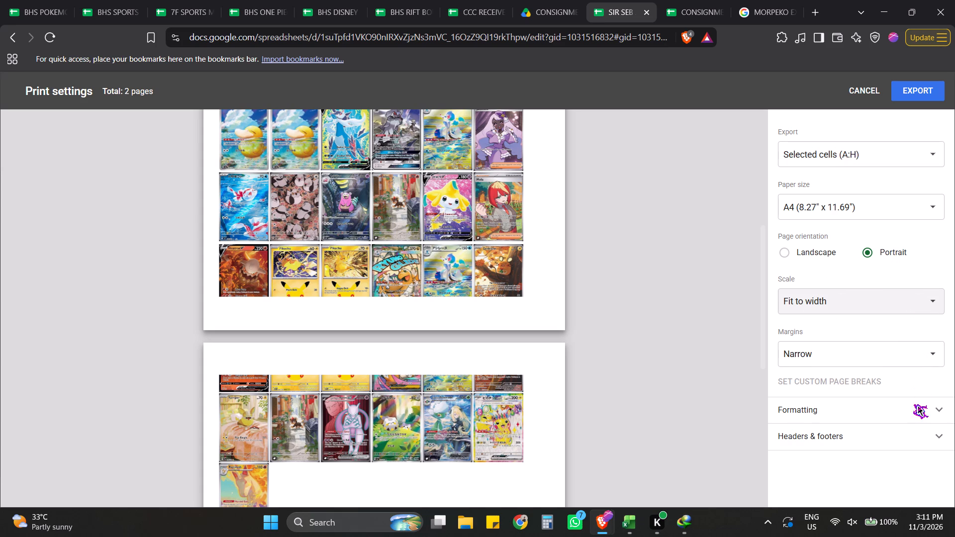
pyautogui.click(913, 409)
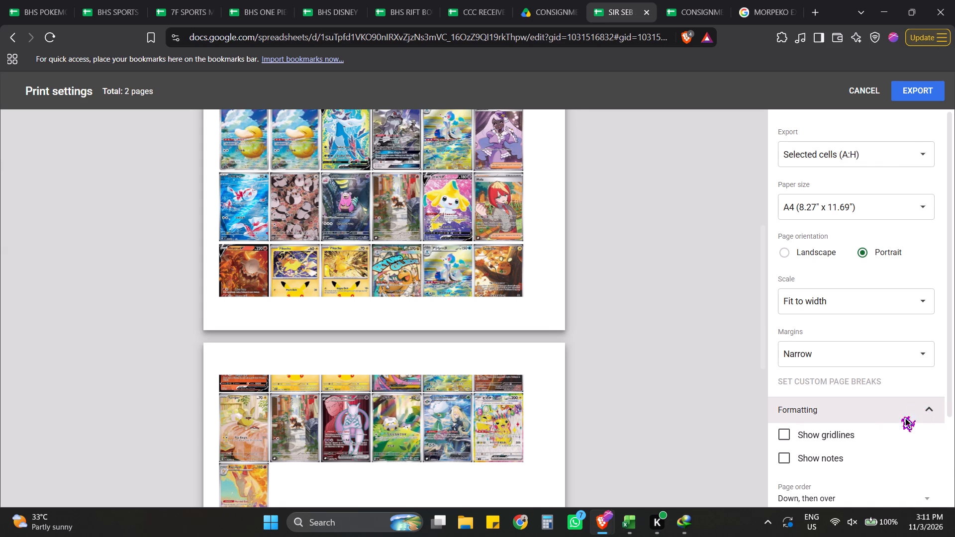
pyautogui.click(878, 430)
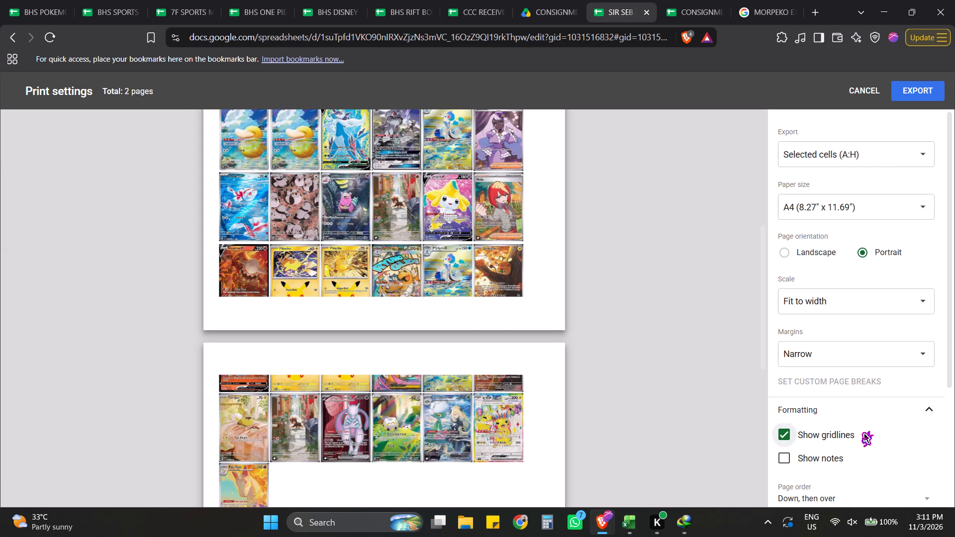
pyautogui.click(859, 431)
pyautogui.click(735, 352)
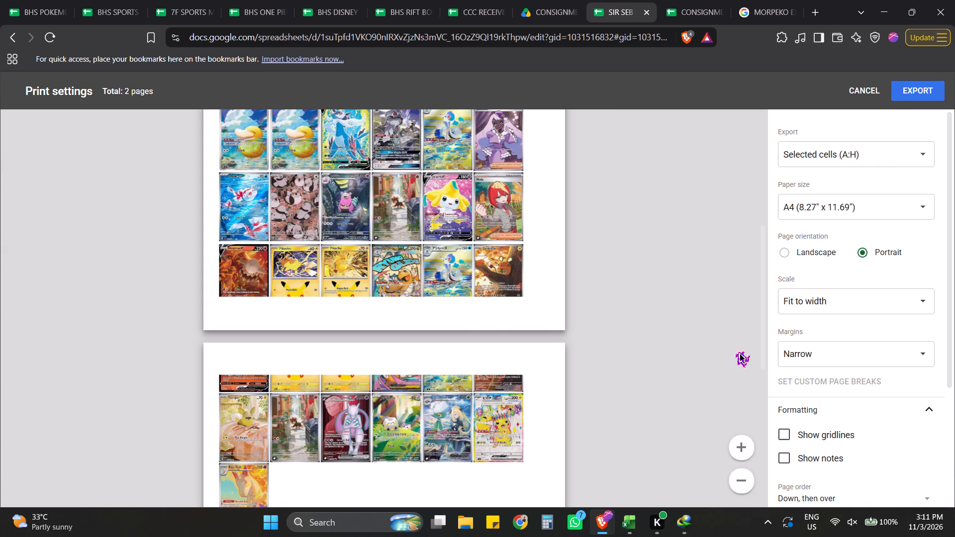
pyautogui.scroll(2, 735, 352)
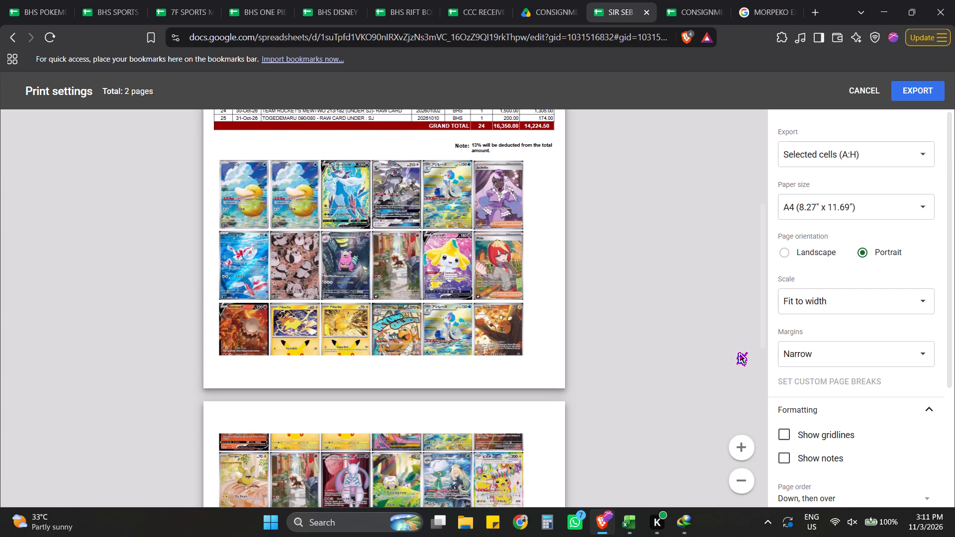
# Check how the card photos continue onto the second preview page and cancel the print settings.
pyautogui.scroll(-2, 742, 317)
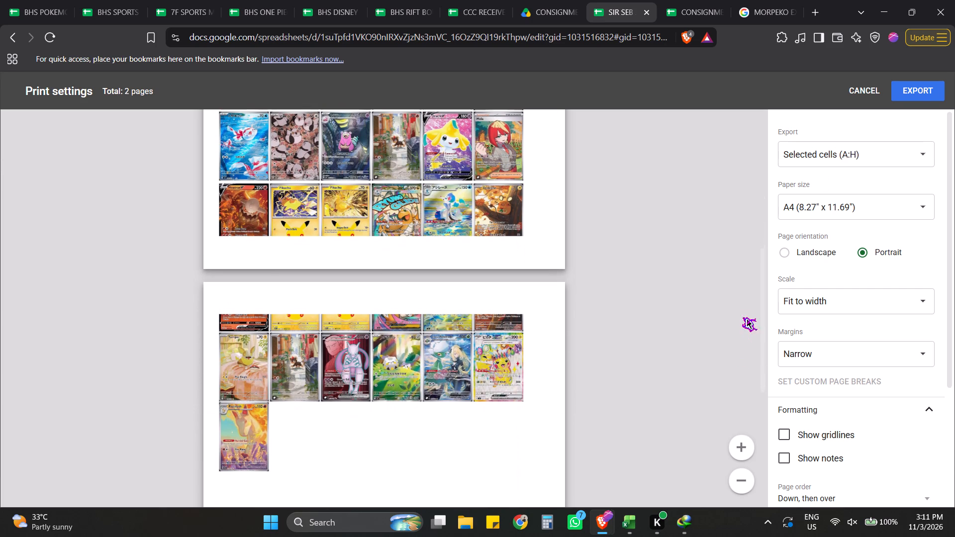
pyautogui.click(863, 87)
# Move the Heatran, Yamper and Rapidash rows of card photos down together by about ten sheet rows, leaving a gap beneath the Goldeen-to-Mela row.
pyautogui.scroll(-2, 554, 315)
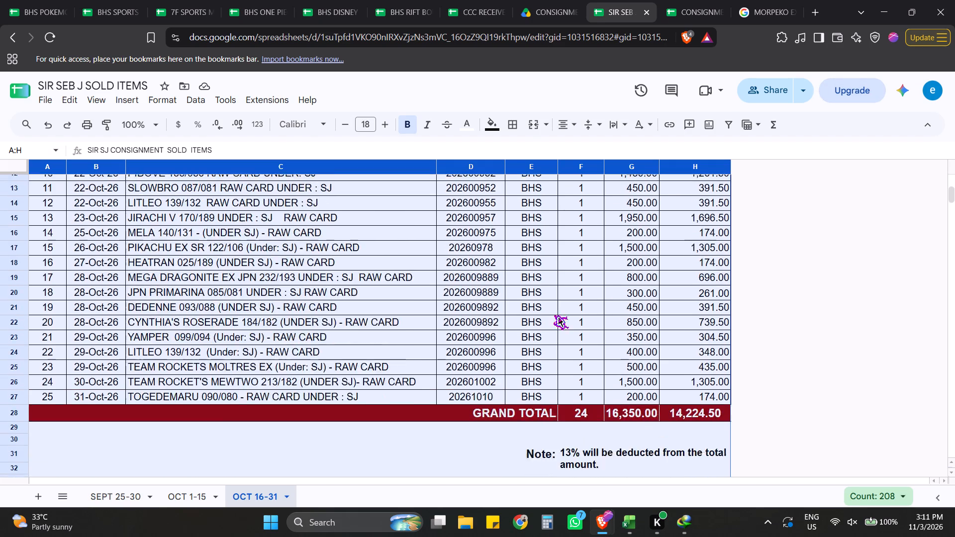
pyautogui.scroll(-4, 554, 315)
pyautogui.scroll(3, 554, 315)
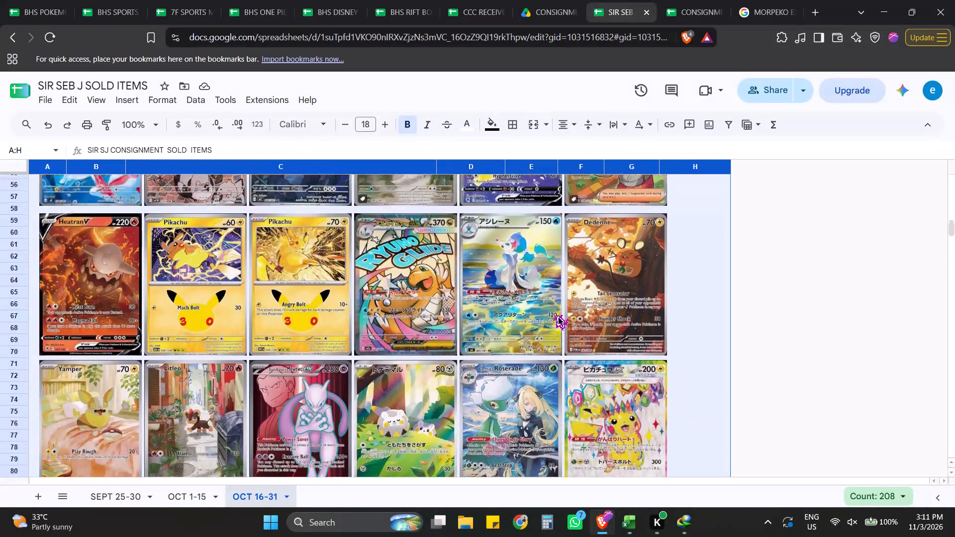
pyautogui.click(554, 315)
pyautogui.click(662, 330)
pyautogui.click(681, 333)
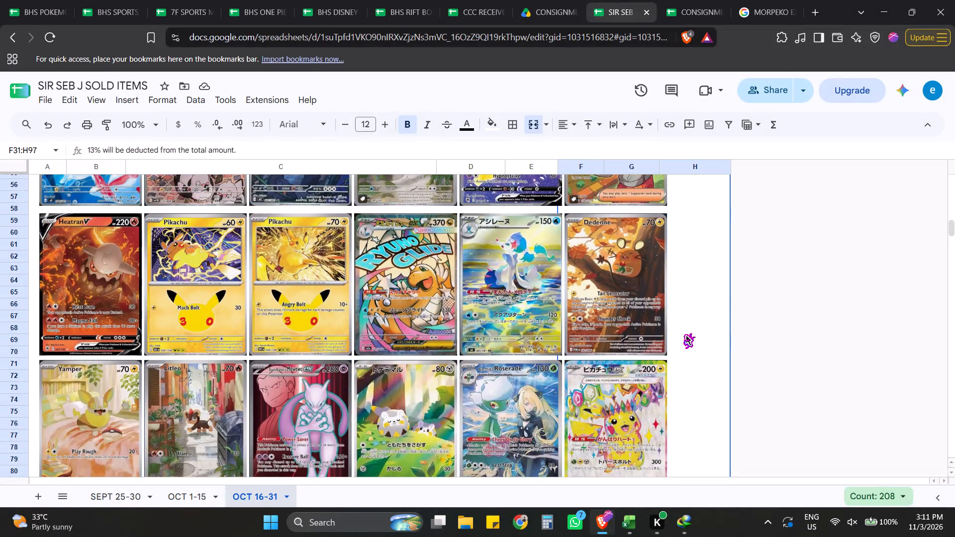
pyautogui.scroll(-1, 681, 333)
pyautogui.click(127, 244)
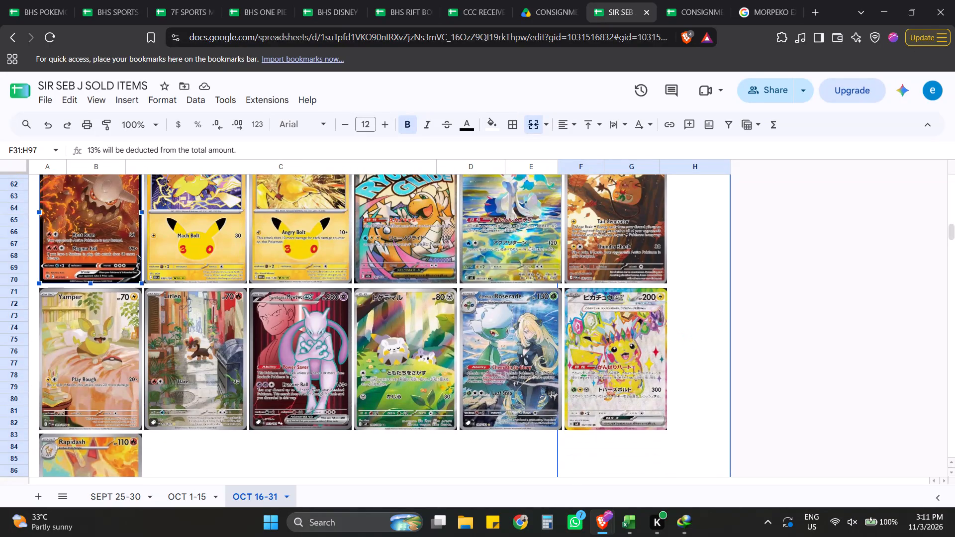
pyautogui.keyDown('ctrl'); pyautogui.click(109, 356); pyautogui.keyUp('ctrl')
pyautogui.keyDown('ctrl'); pyautogui.click(99, 455); pyautogui.keyUp('ctrl')
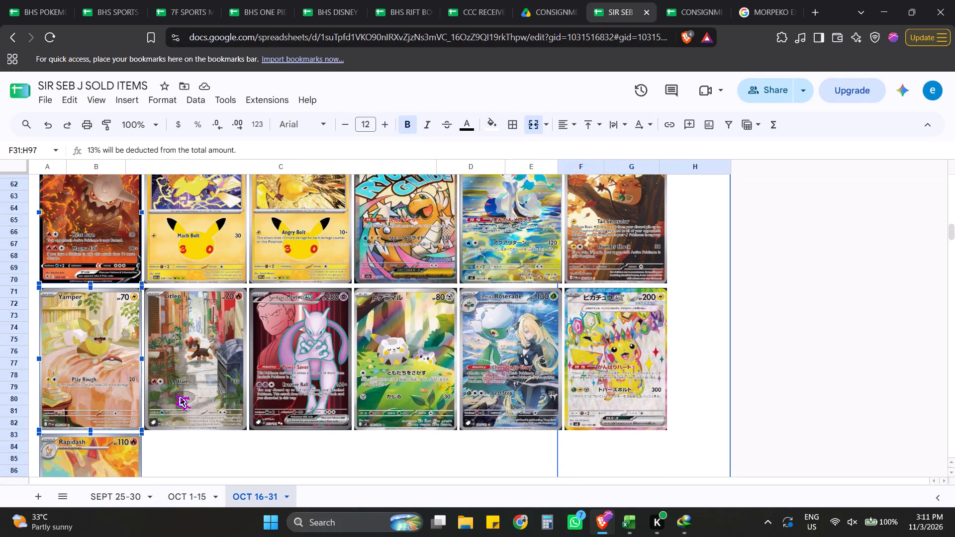
pyautogui.keyDown('ctrl'); pyautogui.click(176, 395); pyautogui.keyUp('ctrl')
pyautogui.keyDown('ctrl'); pyautogui.click(294, 383); pyautogui.keyUp('ctrl')
pyautogui.keyDown('ctrl'); pyautogui.click(402, 373); pyautogui.keyUp('ctrl')
pyautogui.keyDown('ctrl'); pyautogui.click(483, 369); pyautogui.keyUp('ctrl')
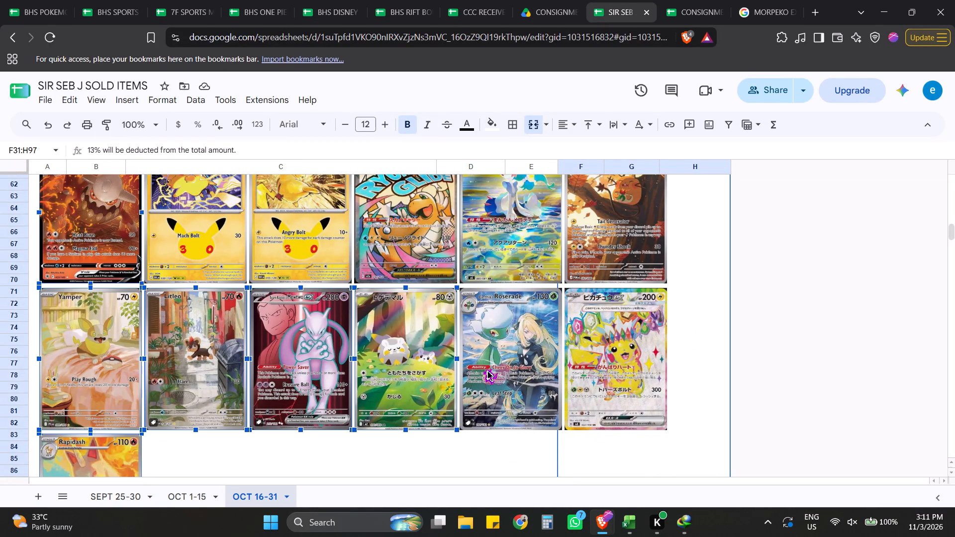
pyautogui.keyDown('ctrl'); pyautogui.click(583, 369); pyautogui.keyUp('ctrl')
pyautogui.keyDown('ctrl'); pyautogui.click(585, 299); pyautogui.keyUp('ctrl')
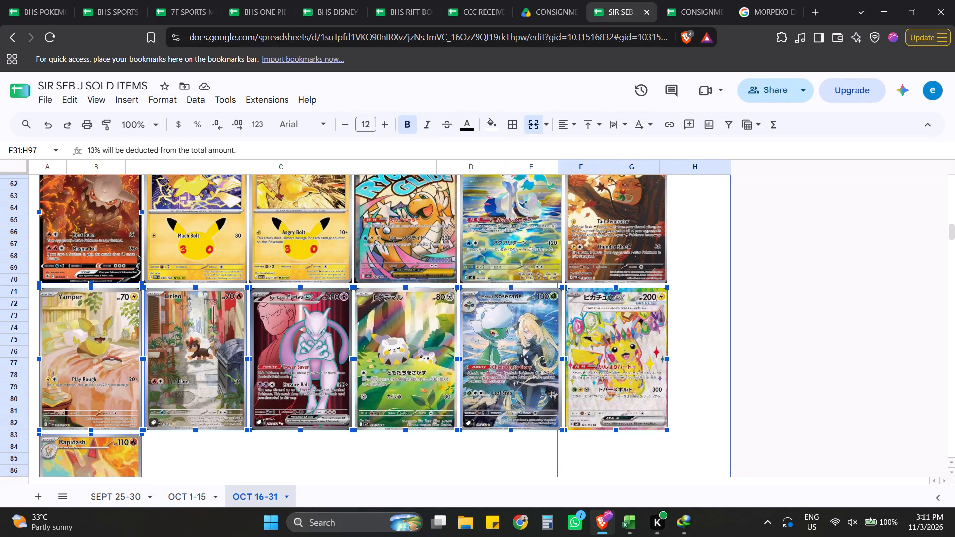
pyautogui.keyDown('ctrl'); pyautogui.click(588, 258); pyautogui.keyUp('ctrl')
pyautogui.keyDown('ctrl'); pyautogui.click(520, 258); pyautogui.keyUp('ctrl')
pyautogui.keyDown('ctrl'); pyautogui.click(396, 260); pyautogui.keyUp('ctrl')
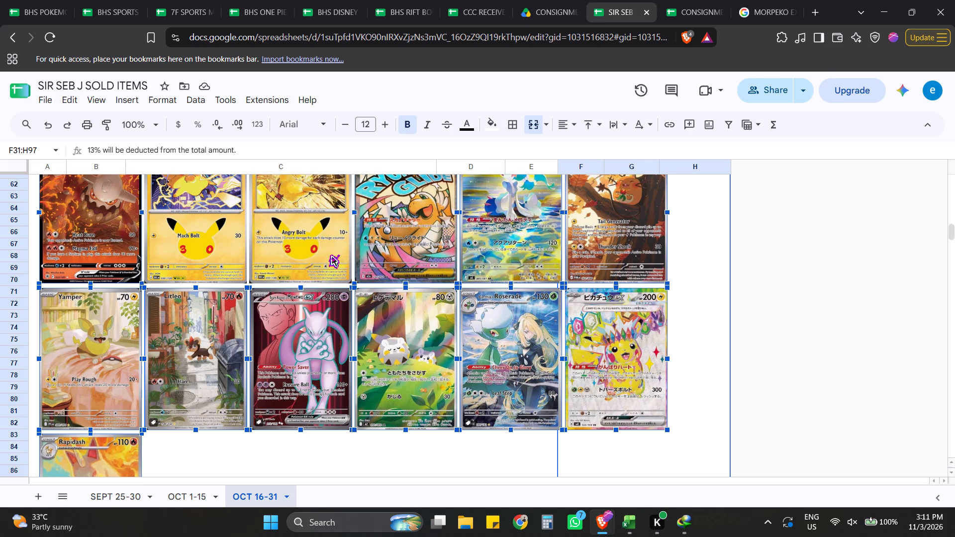
pyautogui.keyDown('ctrl'); pyautogui.click(327, 254); pyautogui.keyUp('ctrl')
pyautogui.keyDown('ctrl'); pyautogui.click(216, 259); pyautogui.keyUp('ctrl')
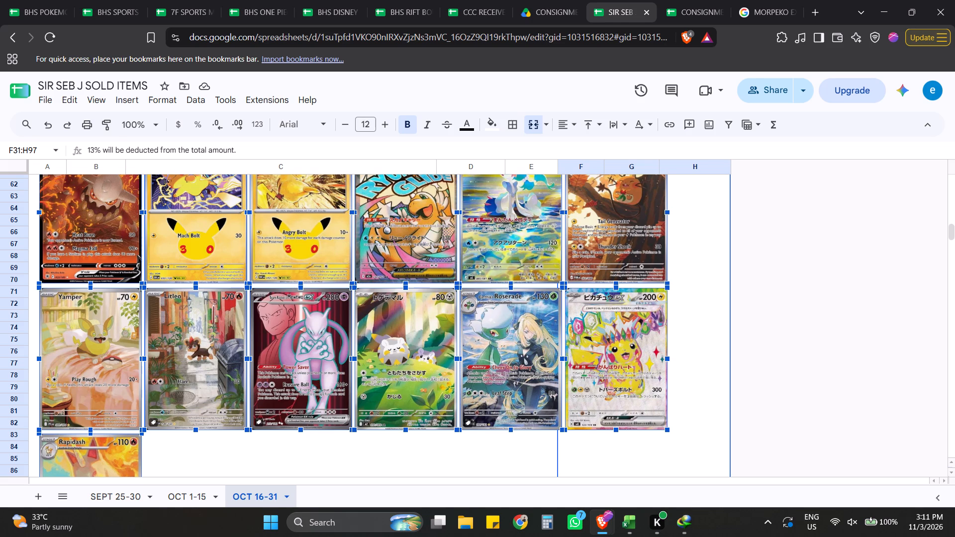
pyautogui.press('Down')
pyautogui.press('Down')
pyautogui.press('Down')
pyautogui.press('Down')
pyautogui.press('Down')
pyautogui.press('Down')
pyautogui.press('Down')
pyautogui.press('Down')
pyautogui.press('Down')
pyautogui.press('Down')
pyautogui.press('Down')
pyautogui.press('Down')
pyautogui.press('Down')
pyautogui.press('Down')
pyautogui.press('Down')
pyautogui.press('Down')
pyautogui.press('Down')
pyautogui.press('Down')
pyautogui.press('Down')
pyautogui.press('Down')
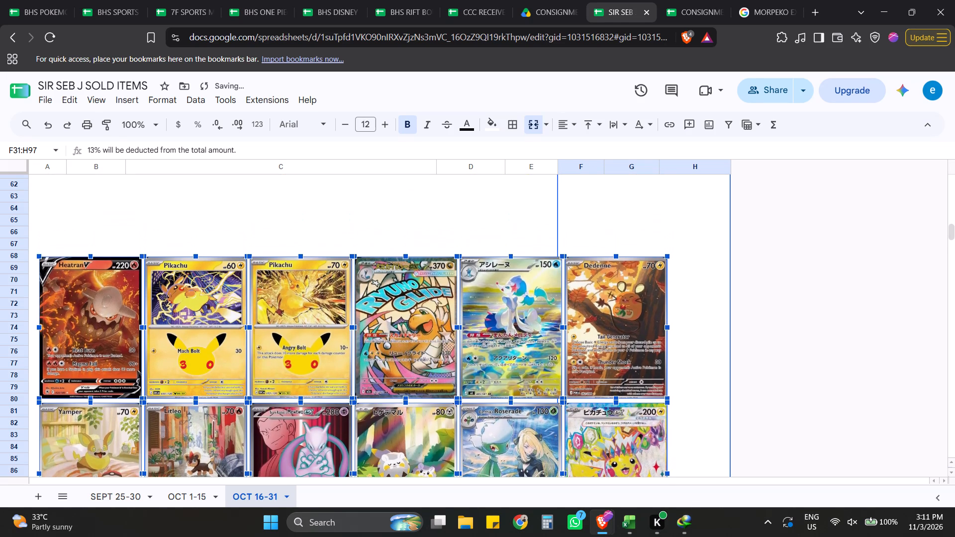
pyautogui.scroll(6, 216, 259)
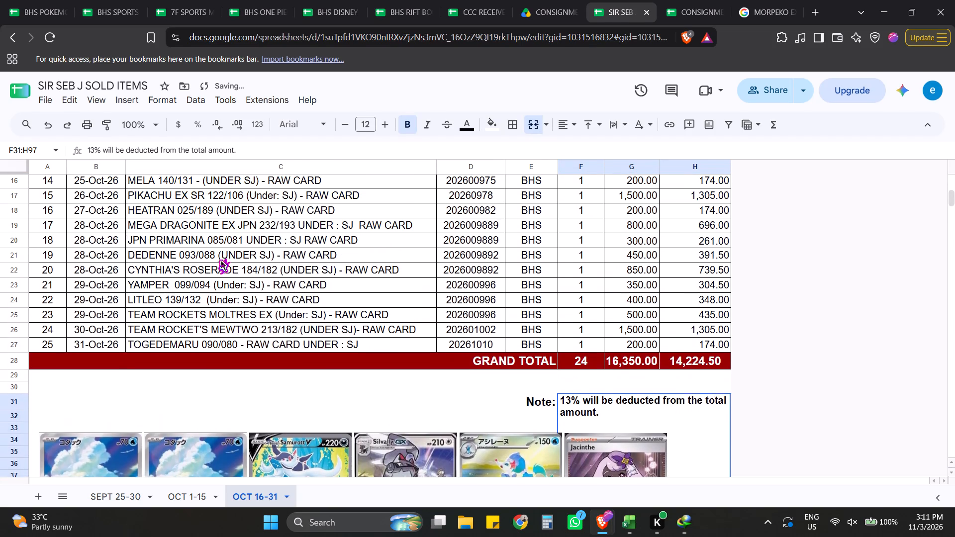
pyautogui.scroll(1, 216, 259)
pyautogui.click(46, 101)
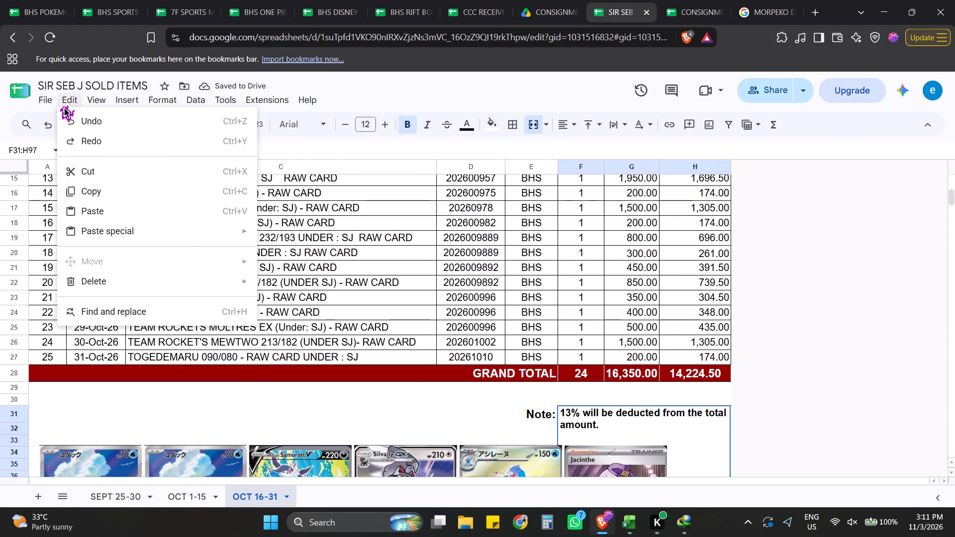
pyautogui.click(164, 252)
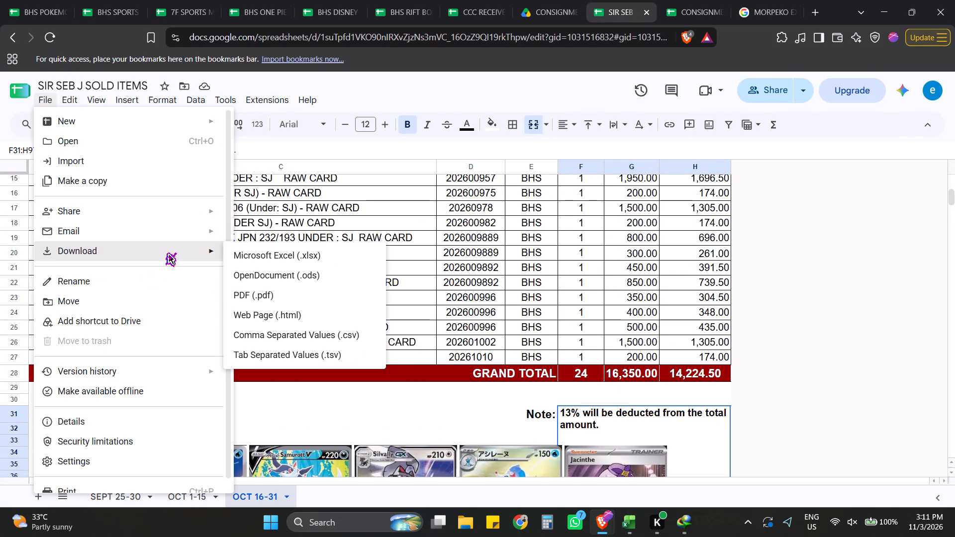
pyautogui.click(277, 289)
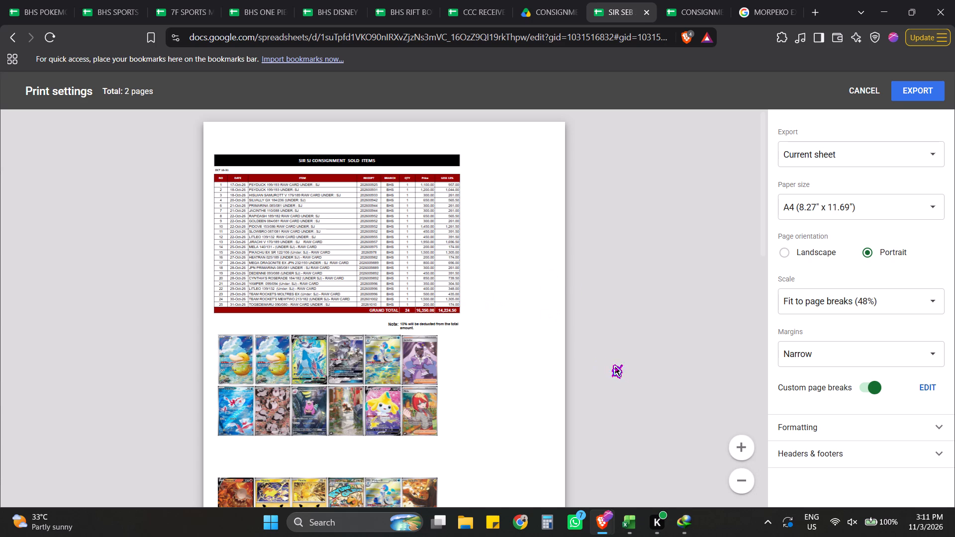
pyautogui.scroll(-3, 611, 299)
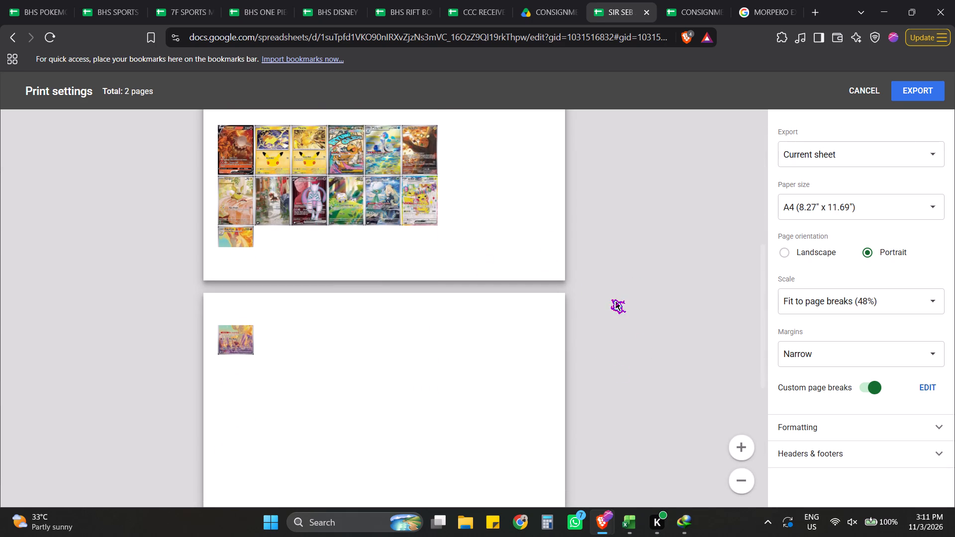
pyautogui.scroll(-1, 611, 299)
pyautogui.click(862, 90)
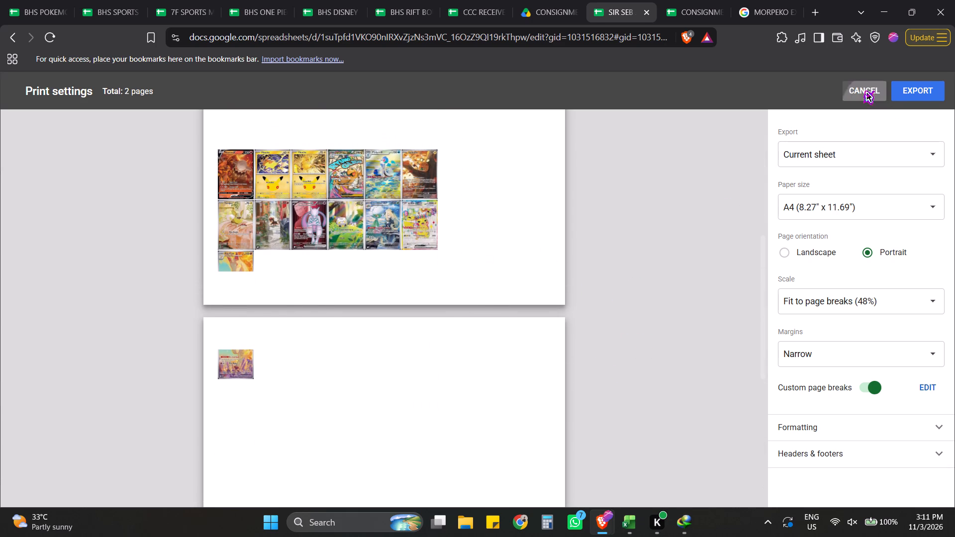
# Start a PDF download of columns A to H of the OCT 16-31 sheet, exporting only the selected cells.
pyautogui.scroll(2, 475, 369)
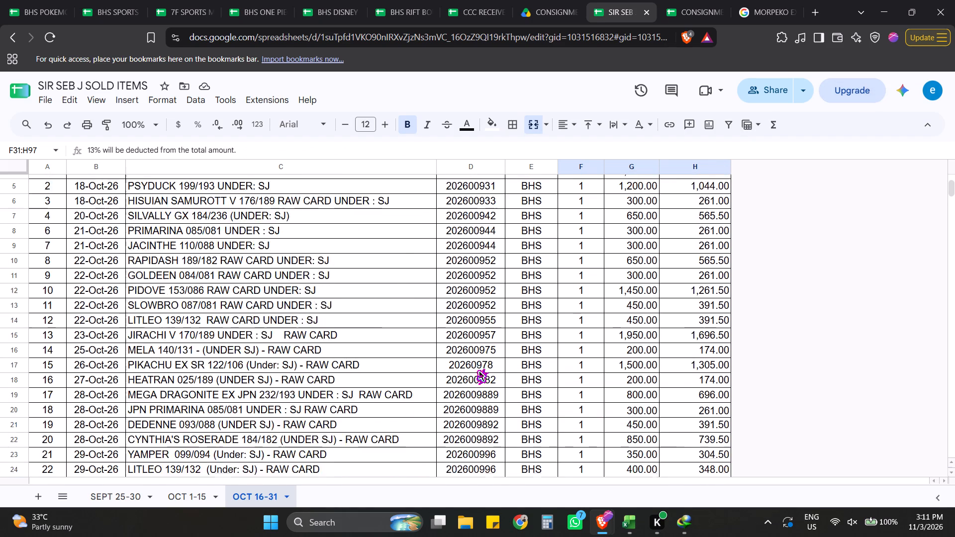
pyautogui.scroll(4, 475, 369)
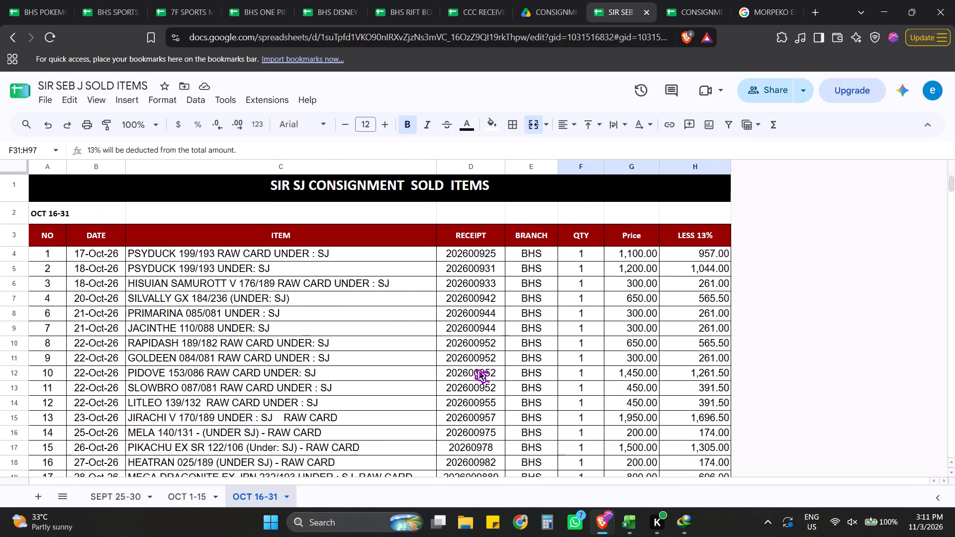
pyautogui.scroll(1, 475, 369)
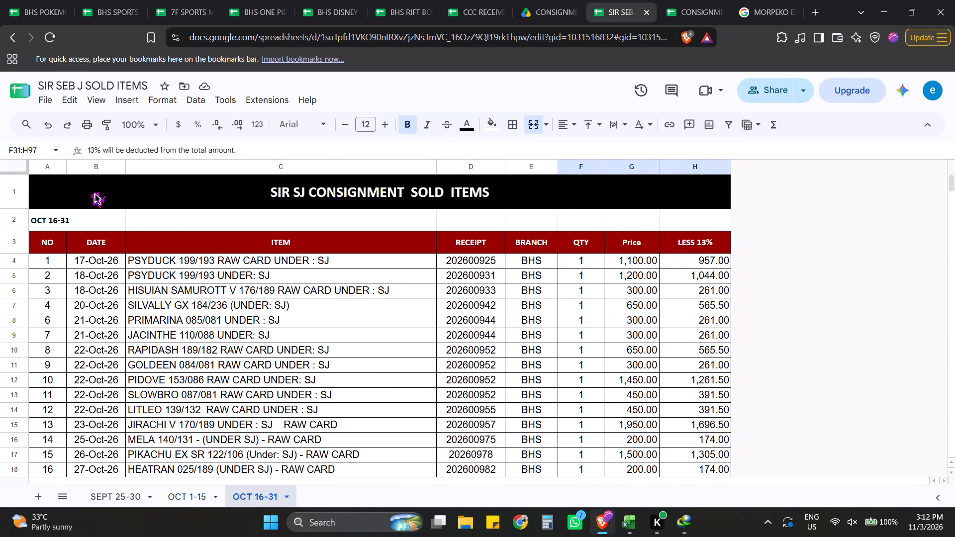
pyautogui.moveTo(51, 171); pyautogui.dragTo(681, 176)
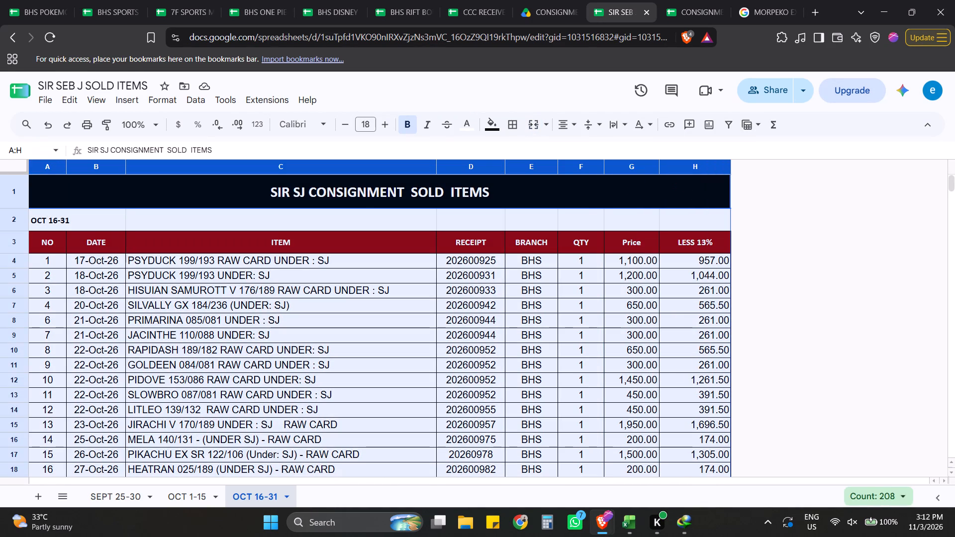
pyautogui.moveTo(39, 103); pyautogui.dragTo(44, 101)
pyautogui.click(44, 101)
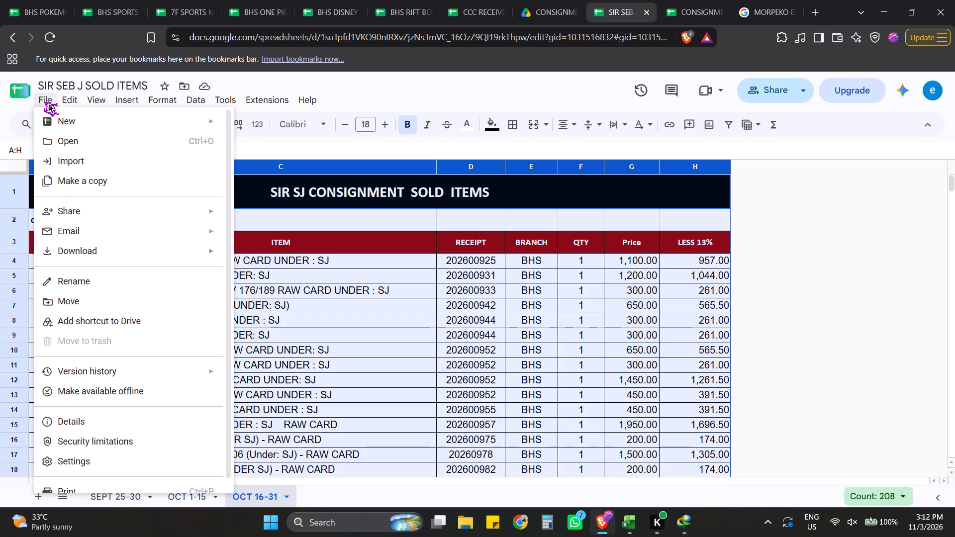
pyautogui.click(146, 254)
pyautogui.click(261, 297)
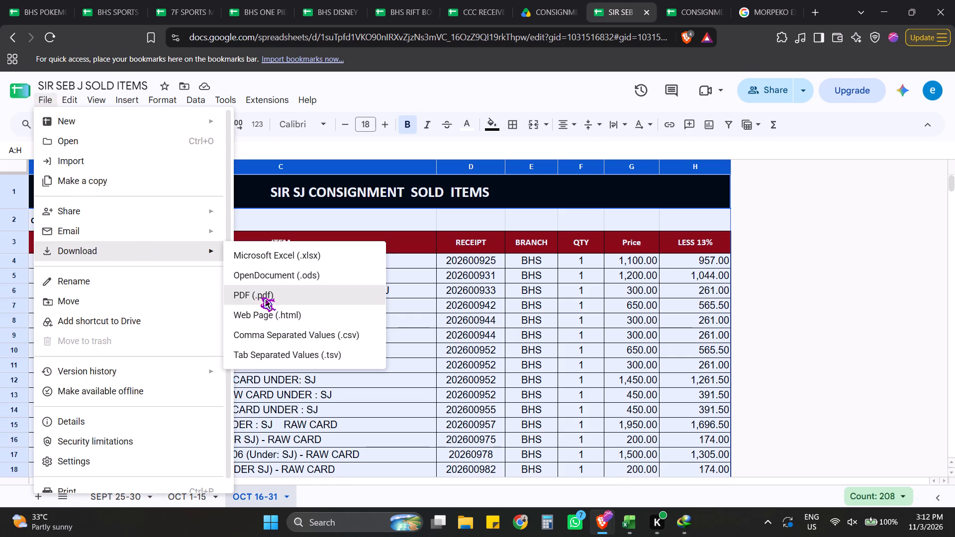
pyautogui.click(853, 154)
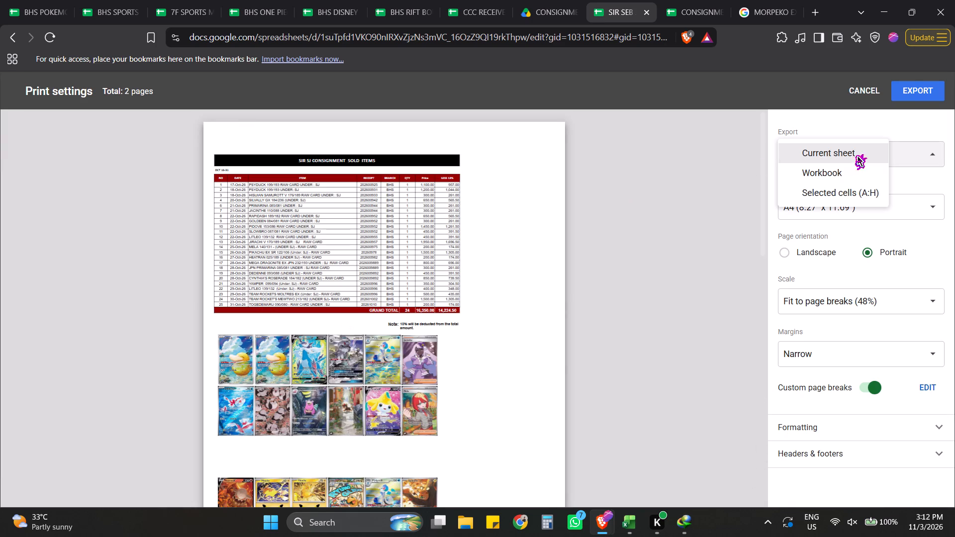
pyautogui.click(841, 189)
# Check the photo rows across the preview pages, then export the PDF and save it in the NEW BHS INVENTORY folder.
pyautogui.scroll(-1, 575, 371)
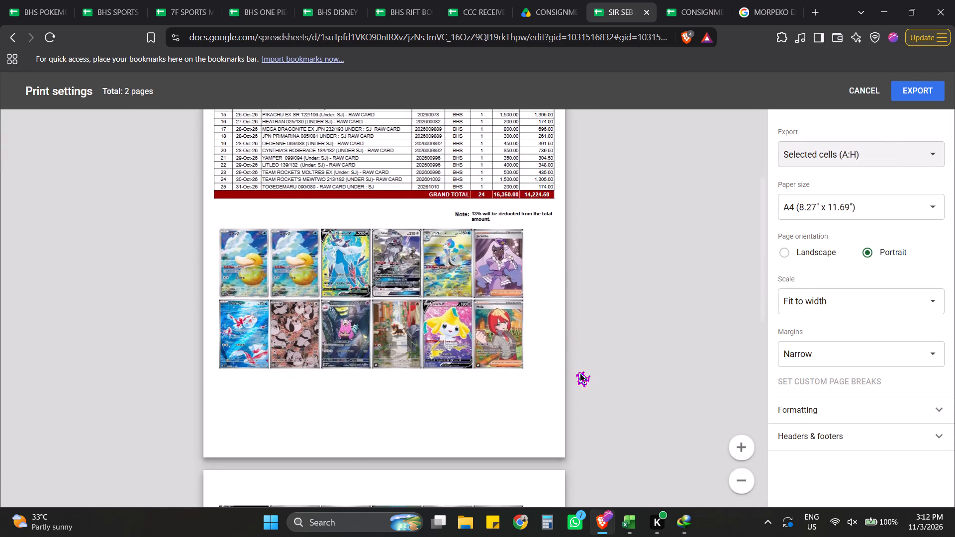
pyautogui.scroll(-1, 575, 371)
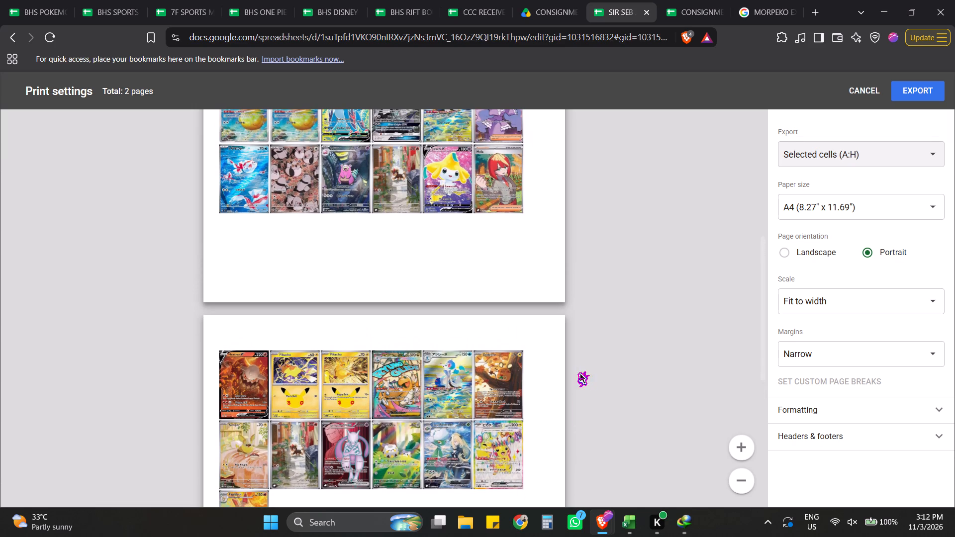
pyautogui.scroll(-1, 575, 371)
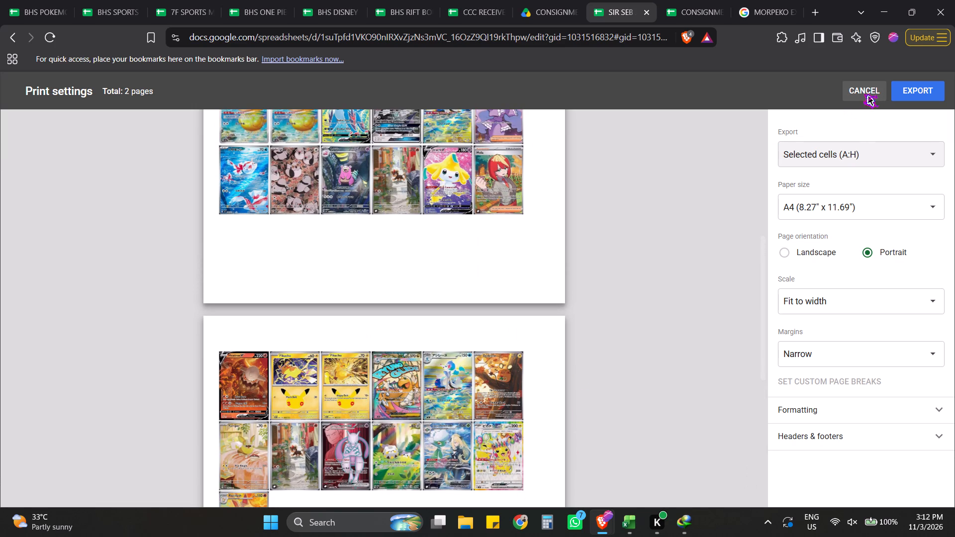
pyautogui.click(916, 88)
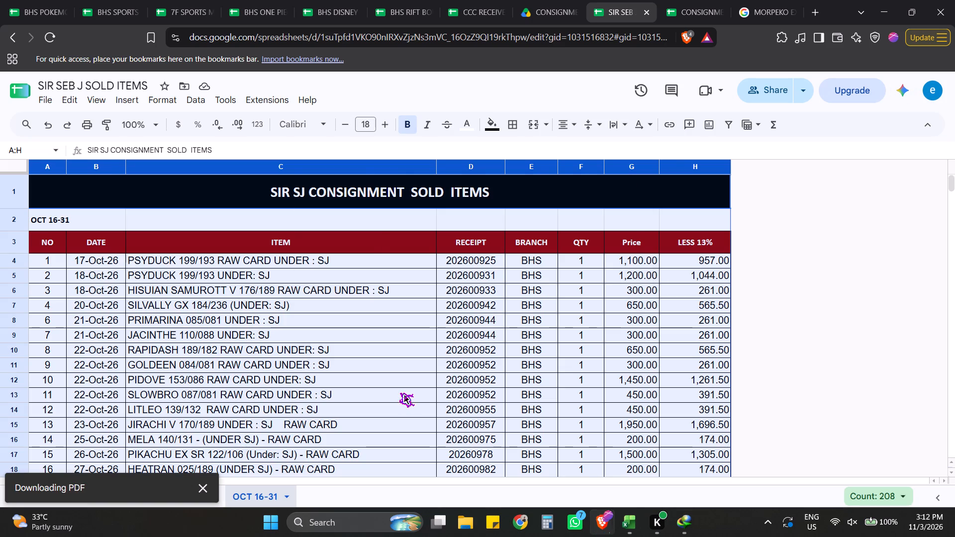
pyautogui.click(481, 316)
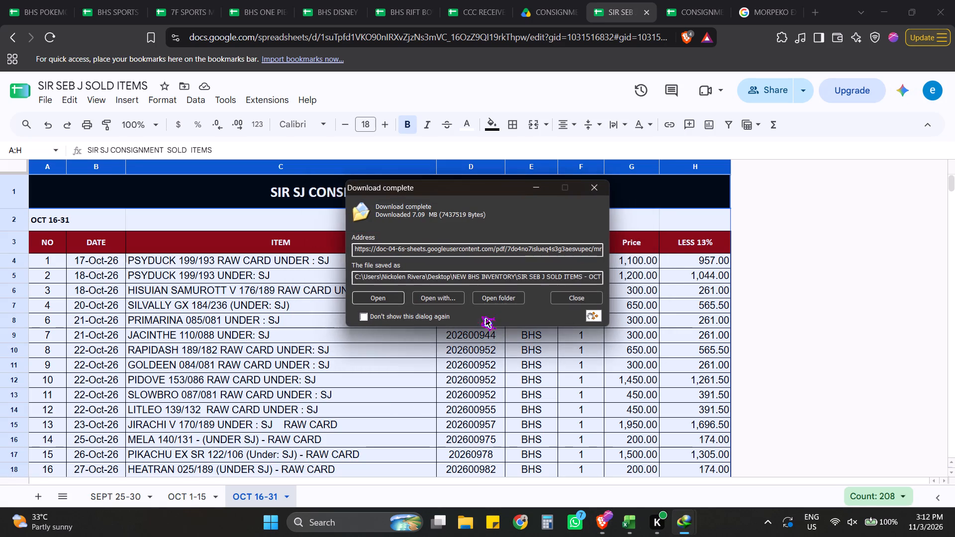
pyautogui.click(572, 291)
# Move the Heatran-to-Dedenne and Yamper-to-Pikachu rows of card photos back up, directly beneath the Goldeen-to-Mela row.
pyautogui.scroll(-1, 358, 395)
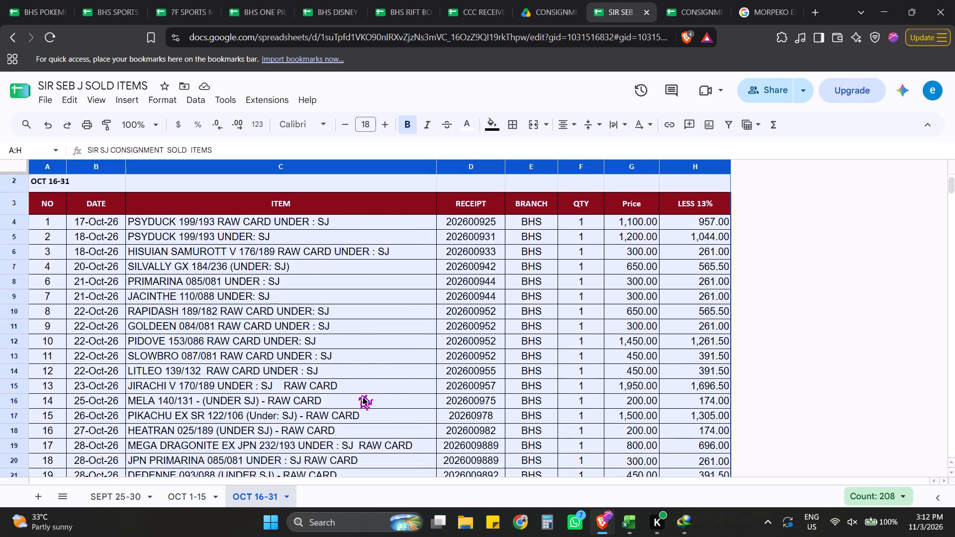
pyautogui.scroll(-7, 358, 395)
pyautogui.scroll(1, 358, 395)
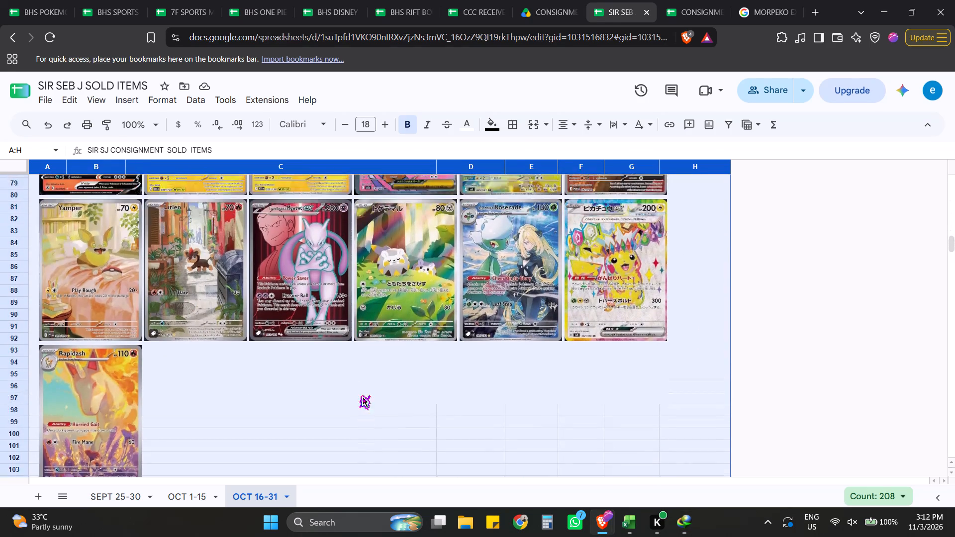
pyautogui.click(358, 395)
pyautogui.click(53, 424)
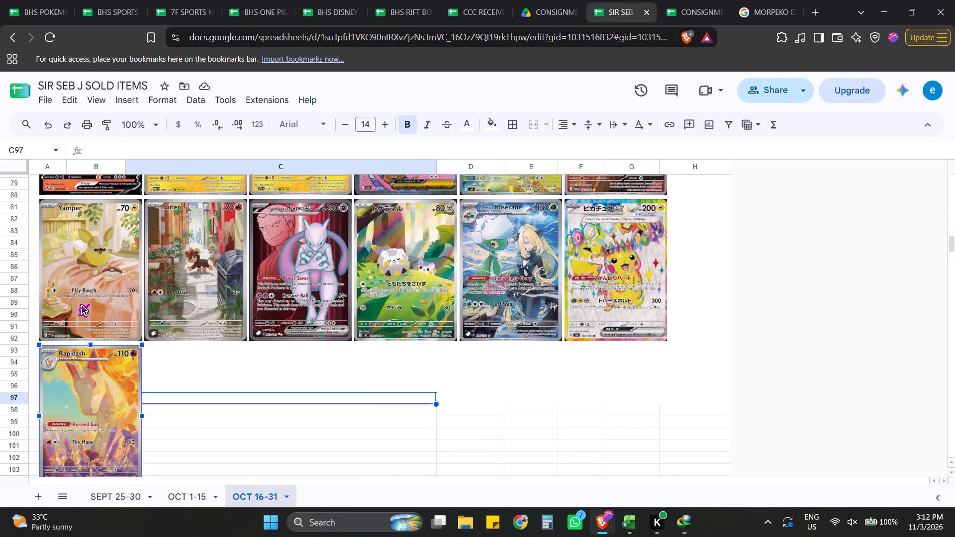
pyautogui.click(77, 303)
pyautogui.keyDown('ctrl'); pyautogui.click(162, 295); pyautogui.keyUp('ctrl')
pyautogui.keyDown('ctrl'); pyautogui.click(251, 290); pyautogui.keyUp('ctrl')
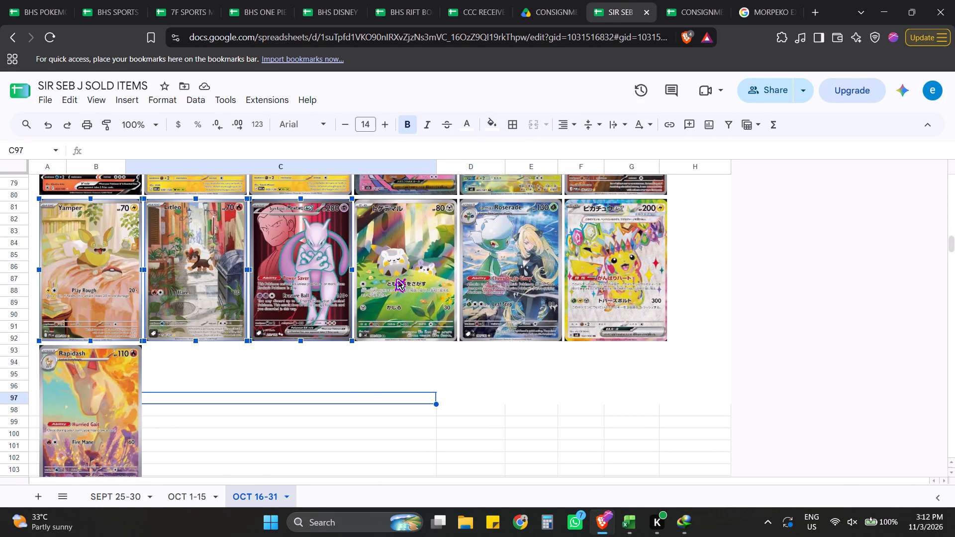
pyautogui.keyDown('ctrl'); pyautogui.click(393, 278); pyautogui.keyUp('ctrl')
pyautogui.keyDown('ctrl'); pyautogui.click(488, 276); pyautogui.keyUp('ctrl')
pyautogui.keyDown('ctrl'); pyautogui.click(595, 278); pyautogui.keyUp('ctrl')
pyautogui.scroll(1, 595, 278)
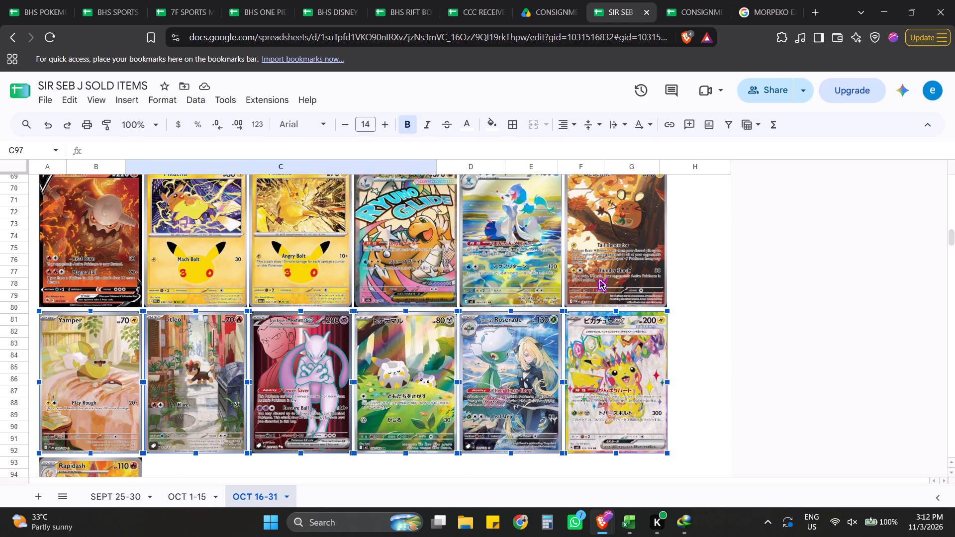
pyautogui.scroll(1, 595, 278)
pyautogui.keyDown('ctrl'); pyautogui.click(595, 278); pyautogui.keyUp('ctrl')
pyautogui.keyDown('ctrl'); pyautogui.click(503, 270); pyautogui.keyUp('ctrl')
pyautogui.keyDown('ctrl'); pyautogui.click(421, 267); pyautogui.keyUp('ctrl')
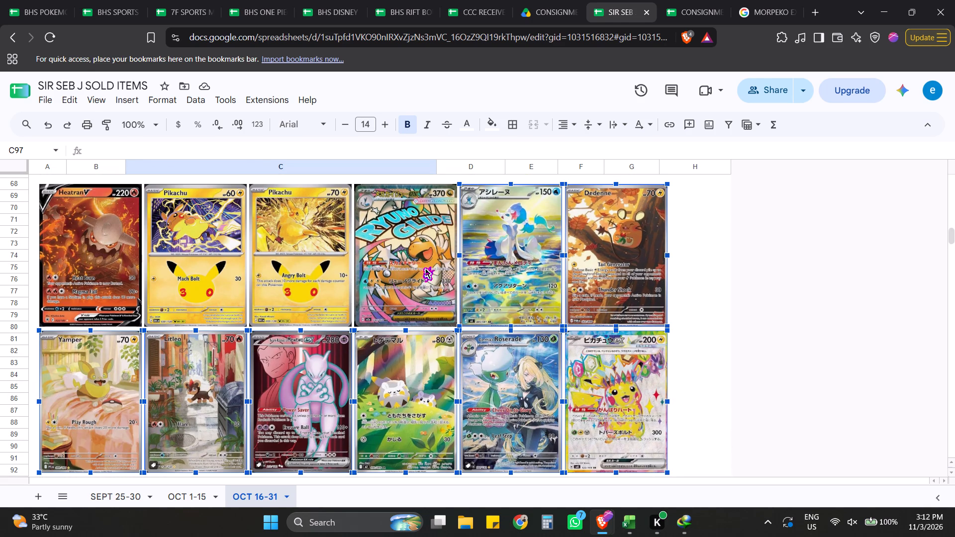
pyautogui.keyDown('ctrl'); pyautogui.click(328, 265); pyautogui.keyUp('ctrl')
pyautogui.keyDown('ctrl'); pyautogui.click(220, 260); pyautogui.keyUp('ctrl')
pyautogui.keyDown('ctrl'); pyautogui.click(138, 256); pyautogui.keyUp('ctrl')
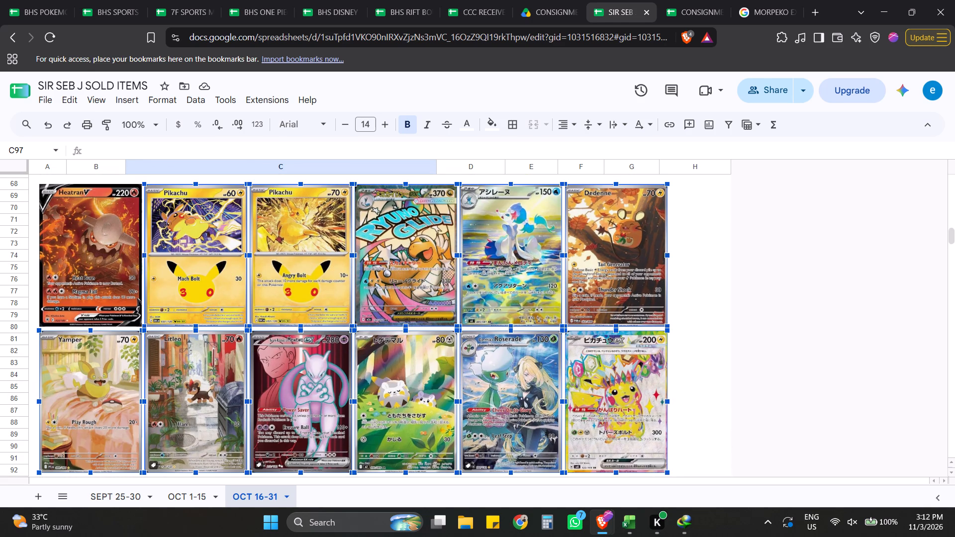
pyautogui.scroll(2, 138, 256)
pyautogui.press('Up')
pyautogui.press('Up')
pyautogui.press('Up')
pyautogui.press('Up')
pyautogui.press('Up')
pyautogui.press('Up')
pyautogui.press('Up')
pyautogui.press('Up')
pyautogui.press('Up')
pyautogui.press('Up')
pyautogui.press('Up')
pyautogui.press('Up')
pyautogui.press('Up')
pyautogui.press('Up')
pyautogui.press('Up')
pyautogui.press('Up')
pyautogui.press('Up')
pyautogui.press('Up')
pyautogui.press('Up')
pyautogui.press('Up')
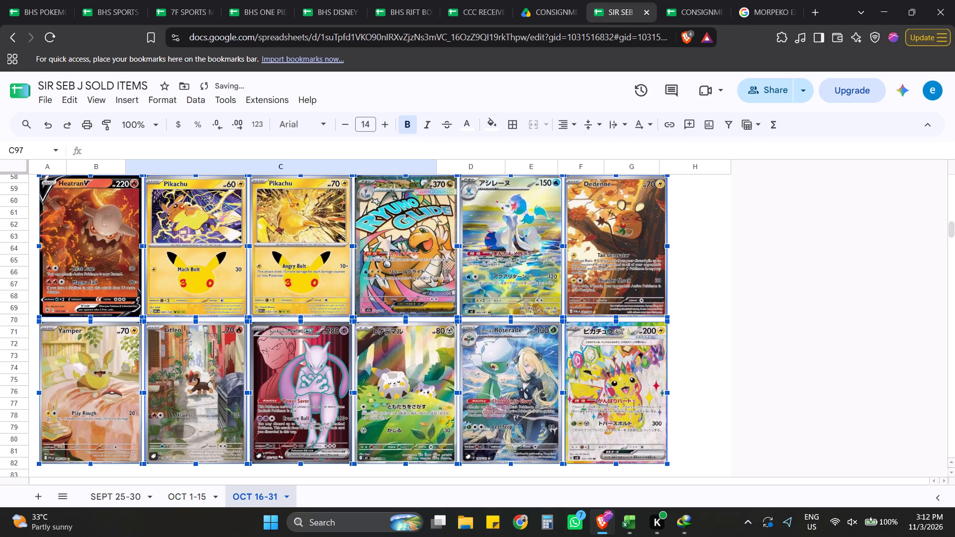
pyautogui.scroll(2, 138, 256)
pyautogui.press('Down')
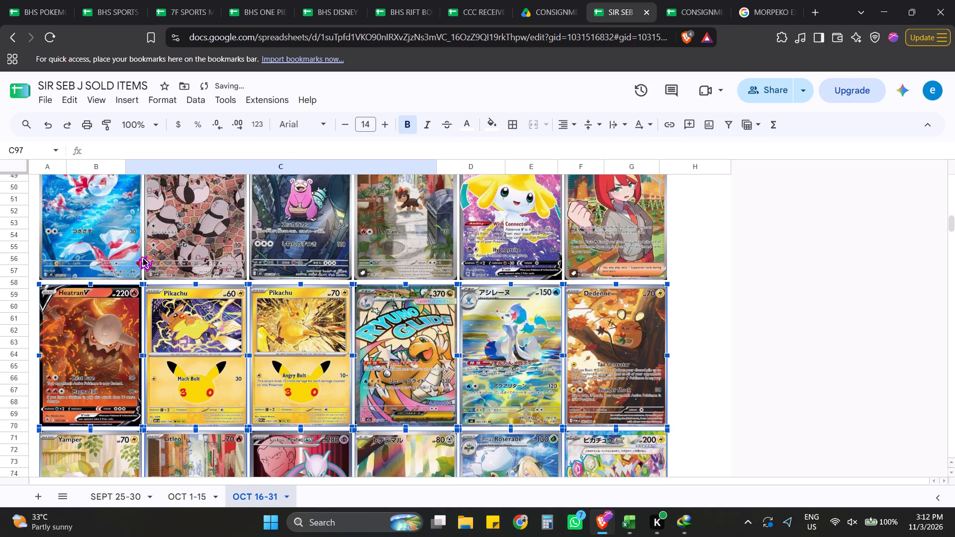
pyautogui.click(695, 330)
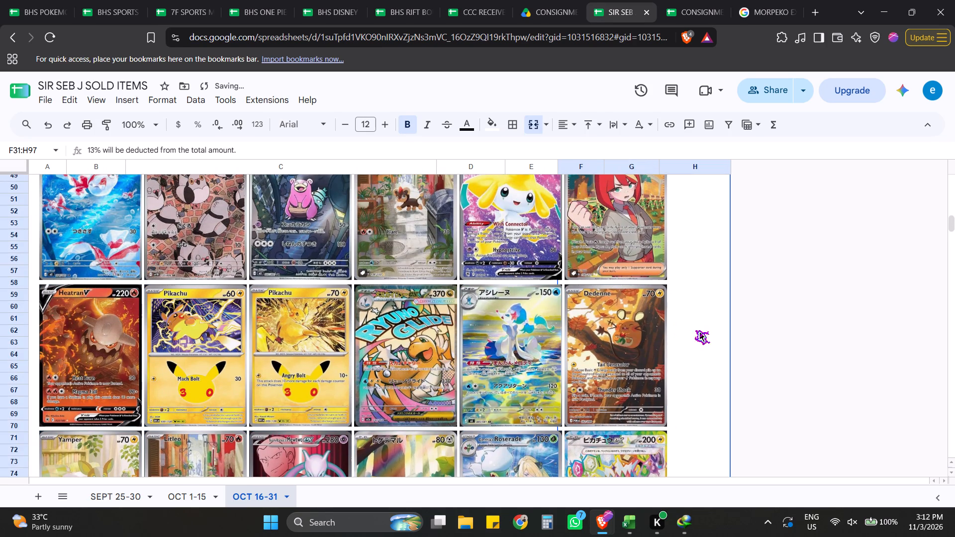